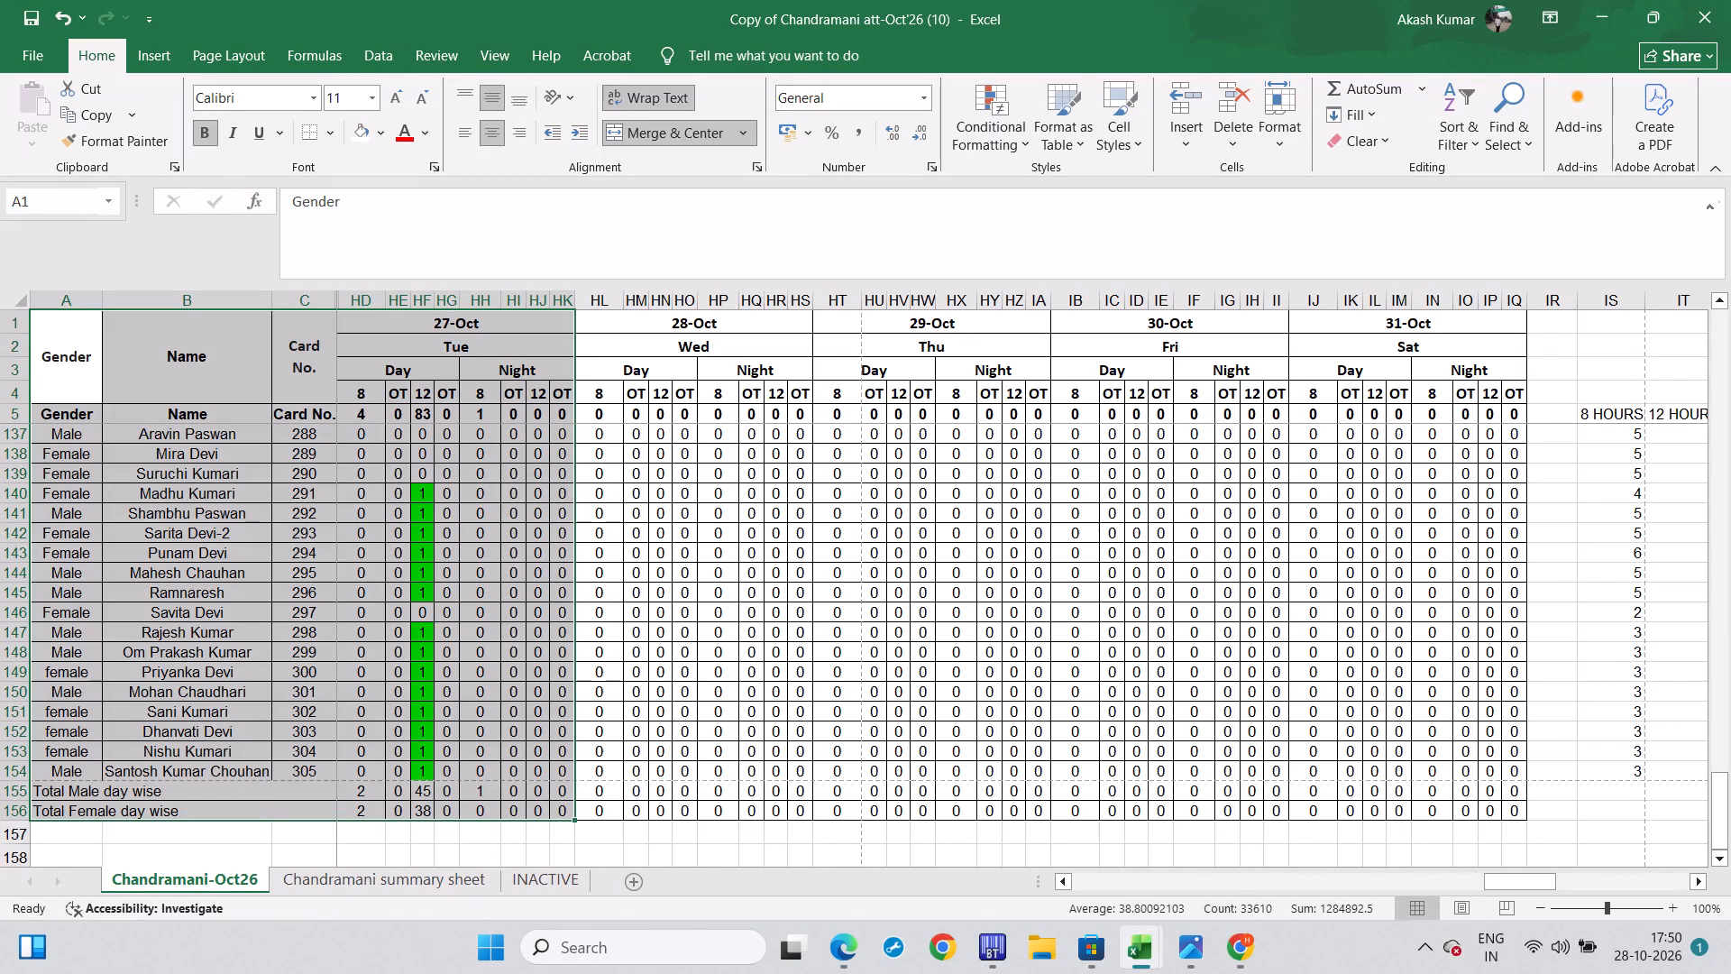
Switch to BarTender, where the BOX LABEL NEW1 label template is open.
{"action": "left_click", "coordinate": [1001, 973]}
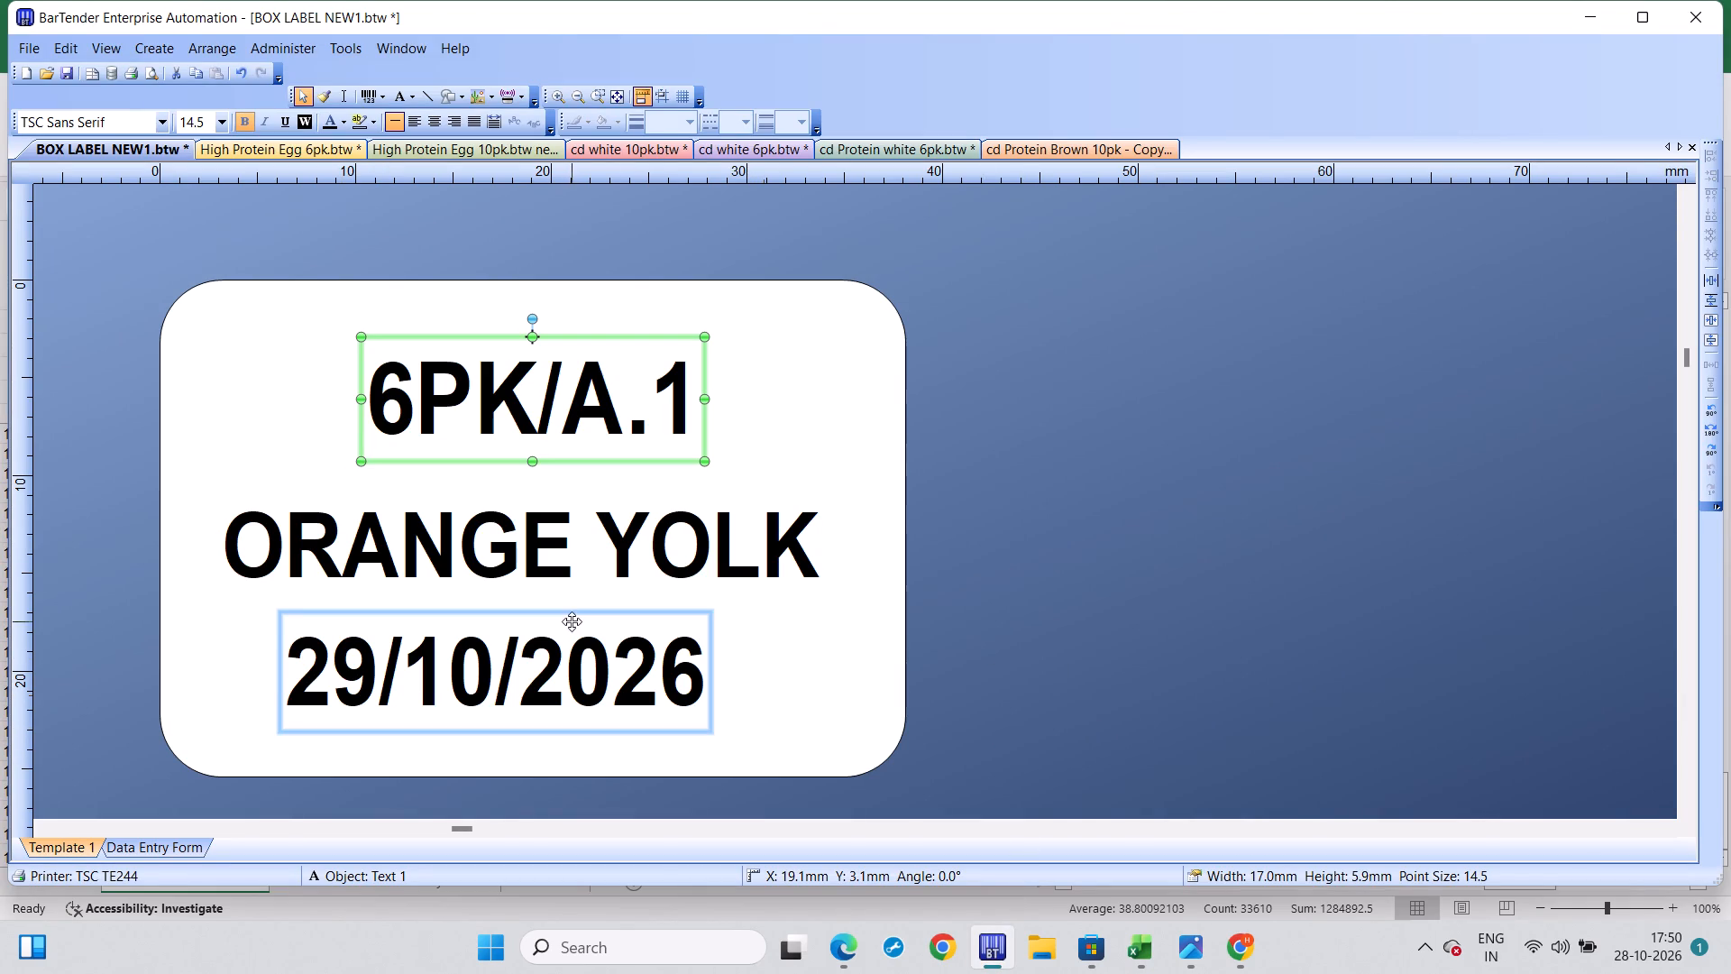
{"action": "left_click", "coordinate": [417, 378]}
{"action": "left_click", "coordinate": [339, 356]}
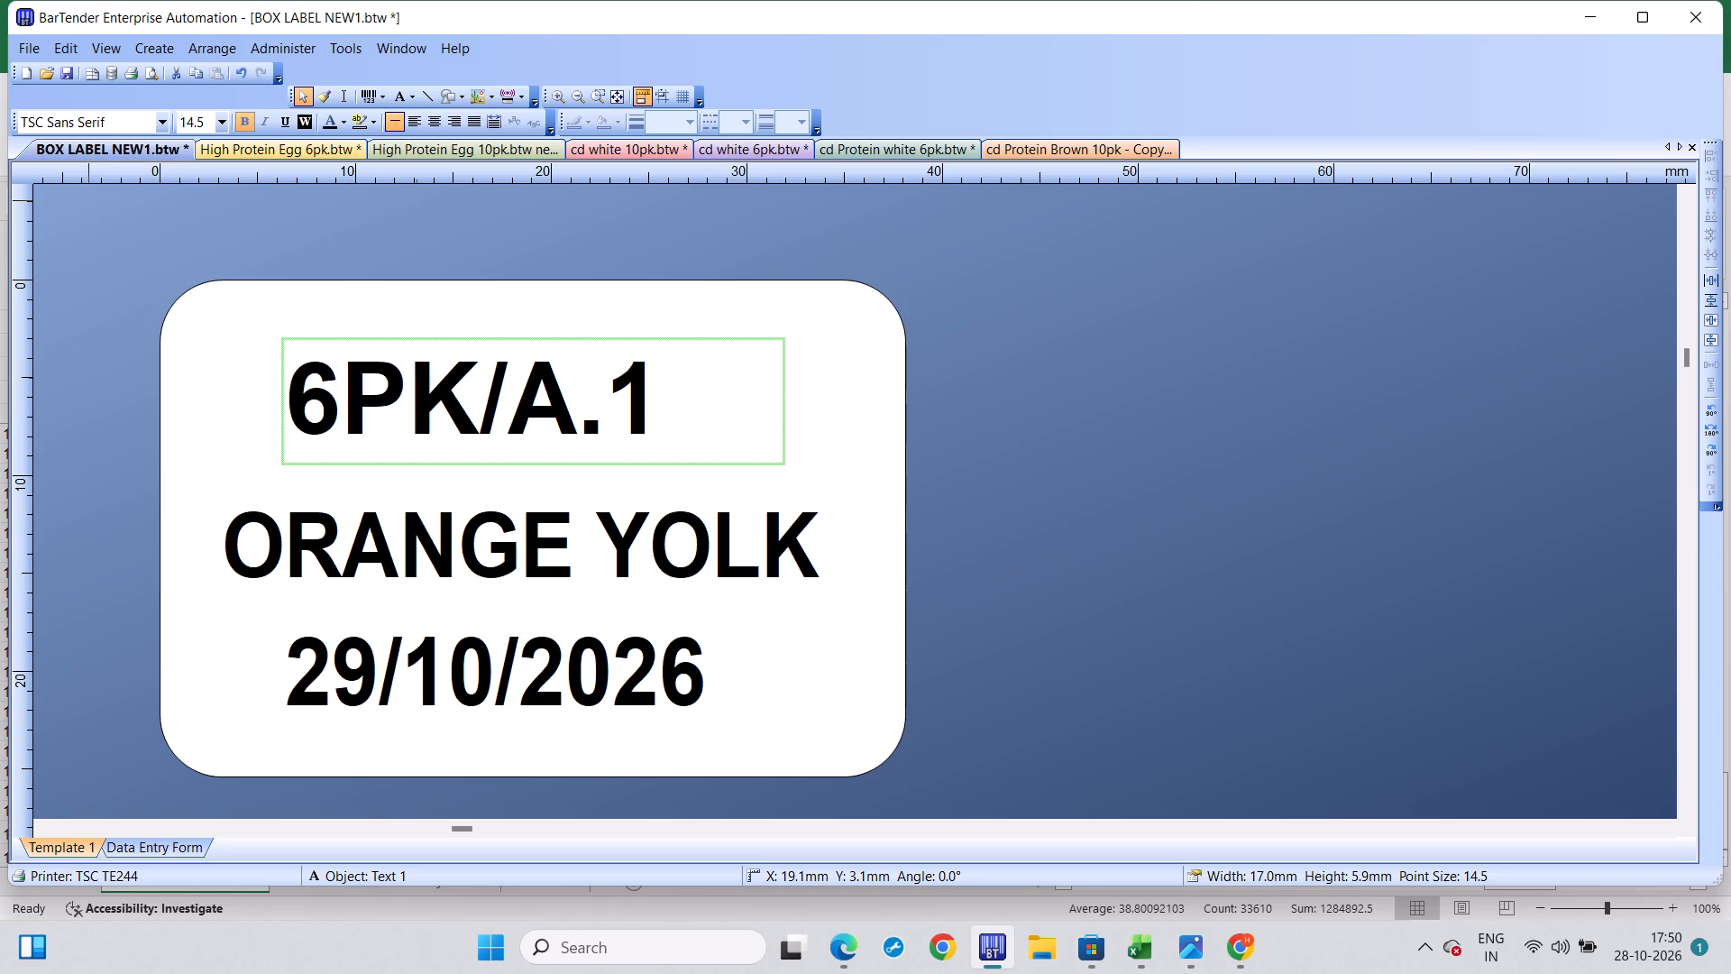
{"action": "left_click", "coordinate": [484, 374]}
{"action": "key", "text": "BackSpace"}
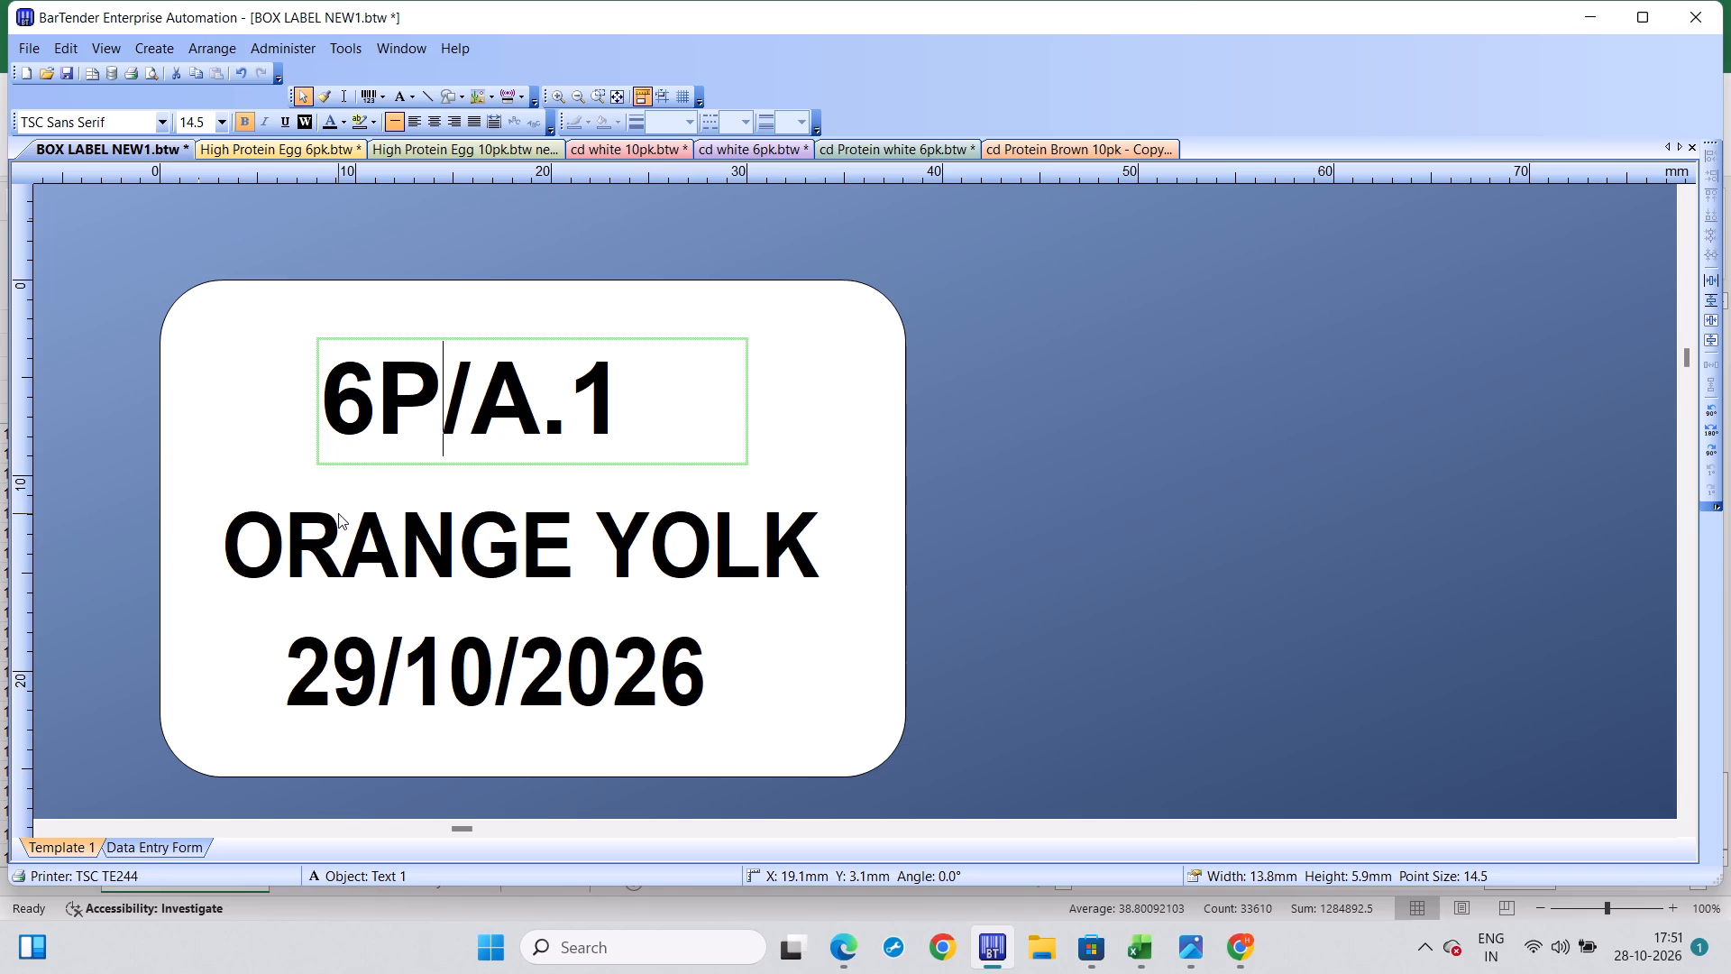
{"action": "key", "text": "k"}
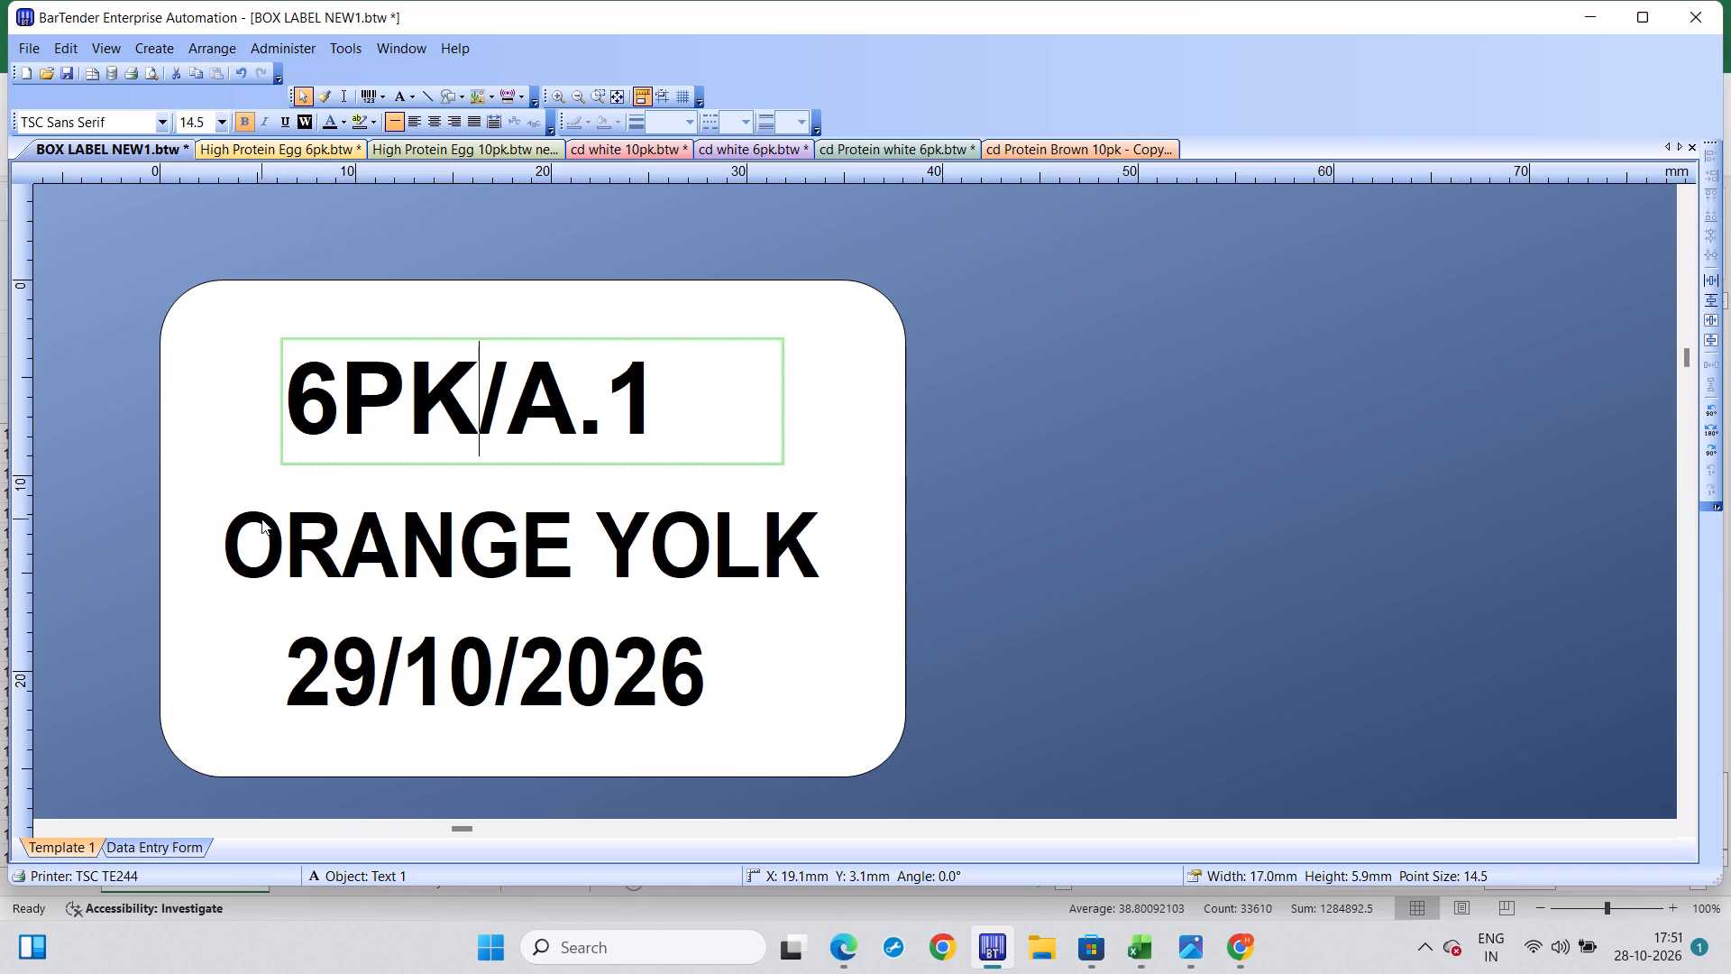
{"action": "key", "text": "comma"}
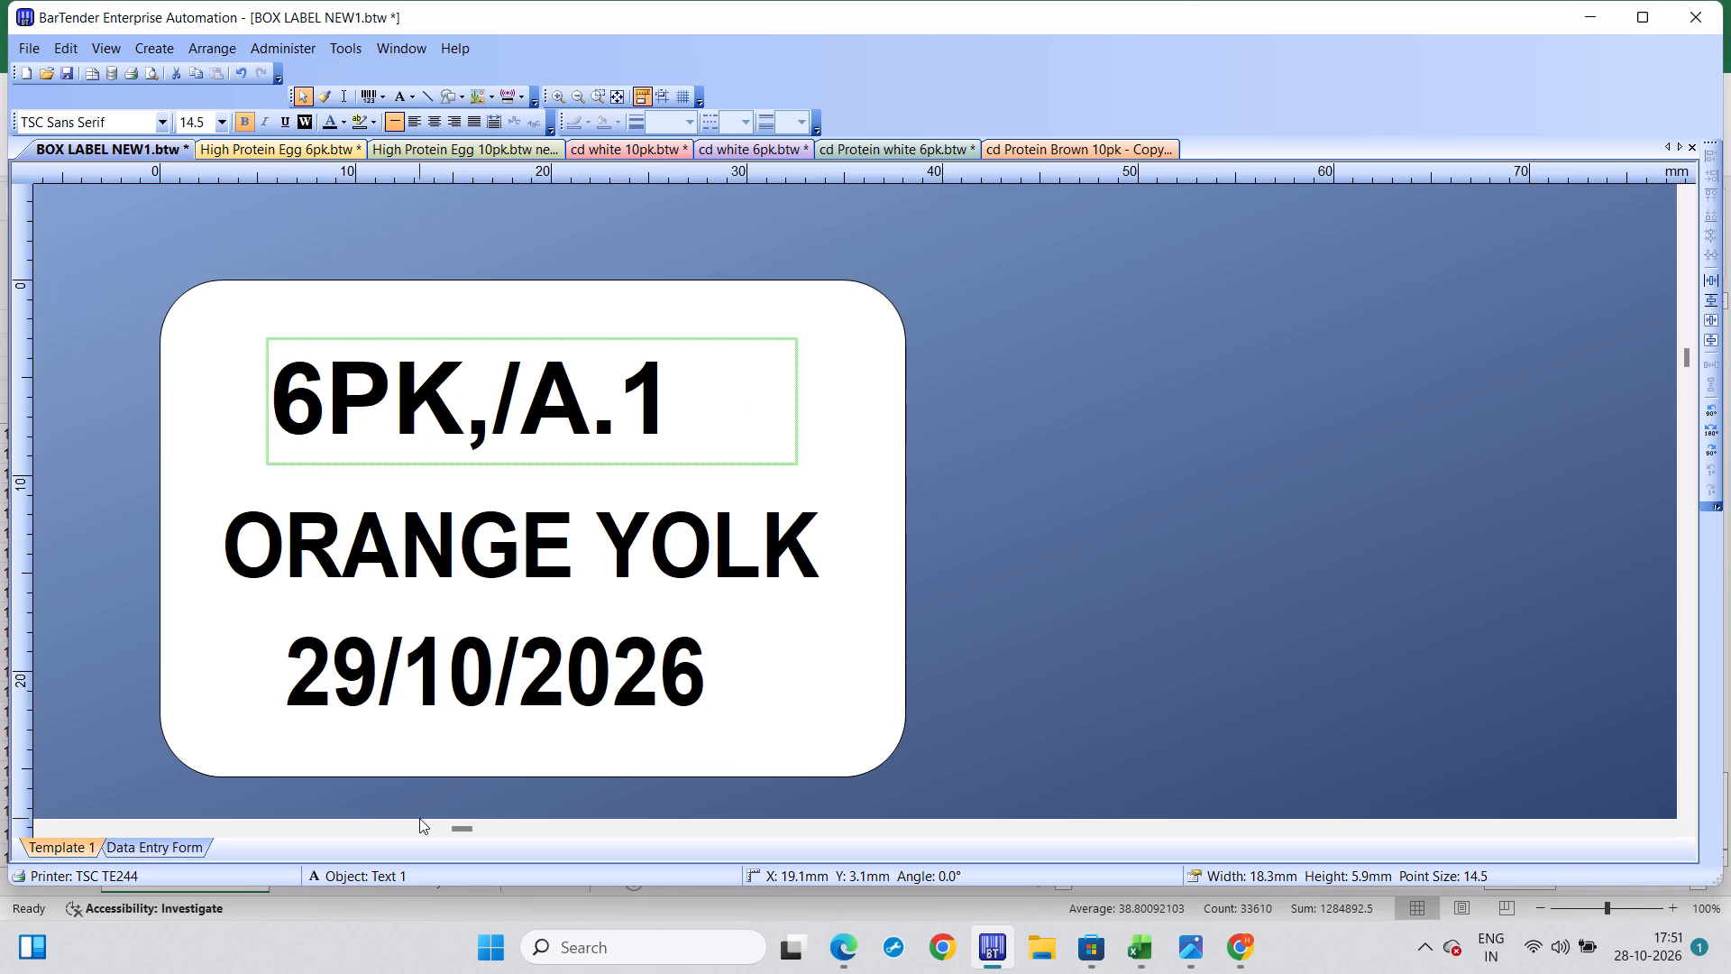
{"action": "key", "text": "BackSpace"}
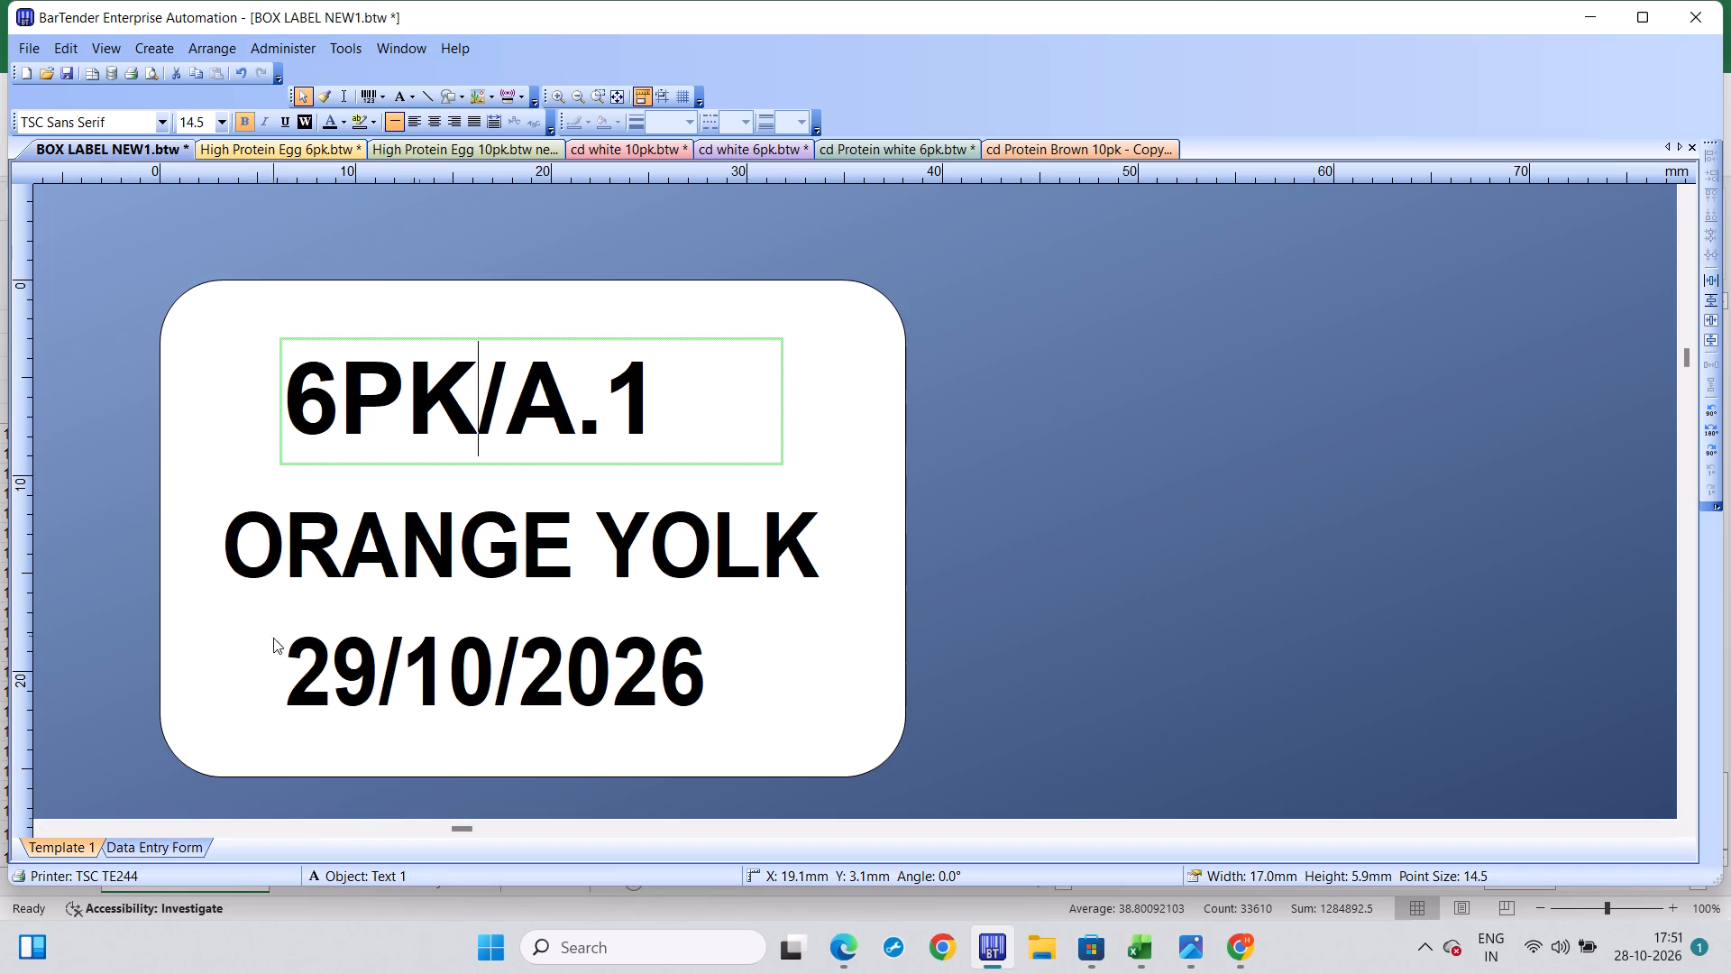
Change the date on the bottom line of the box label to 30/10/2026.
{"action": "left_click", "coordinate": [375, 682]}
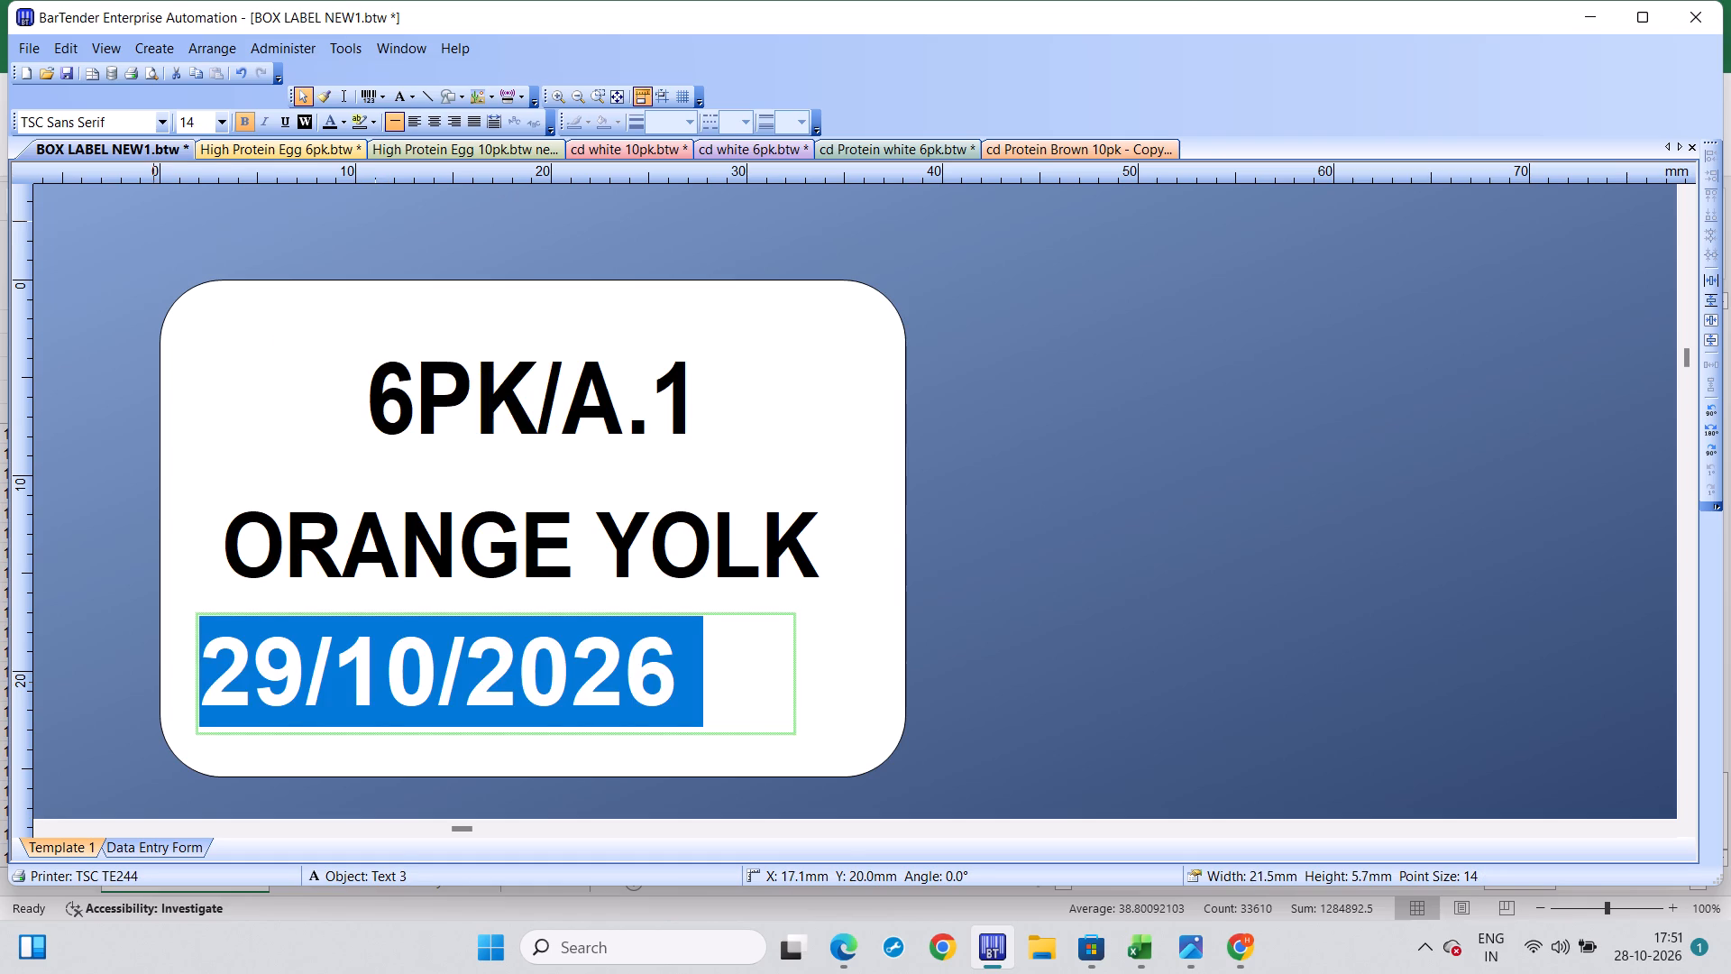
{"action": "left_click", "coordinate": [312, 651]}
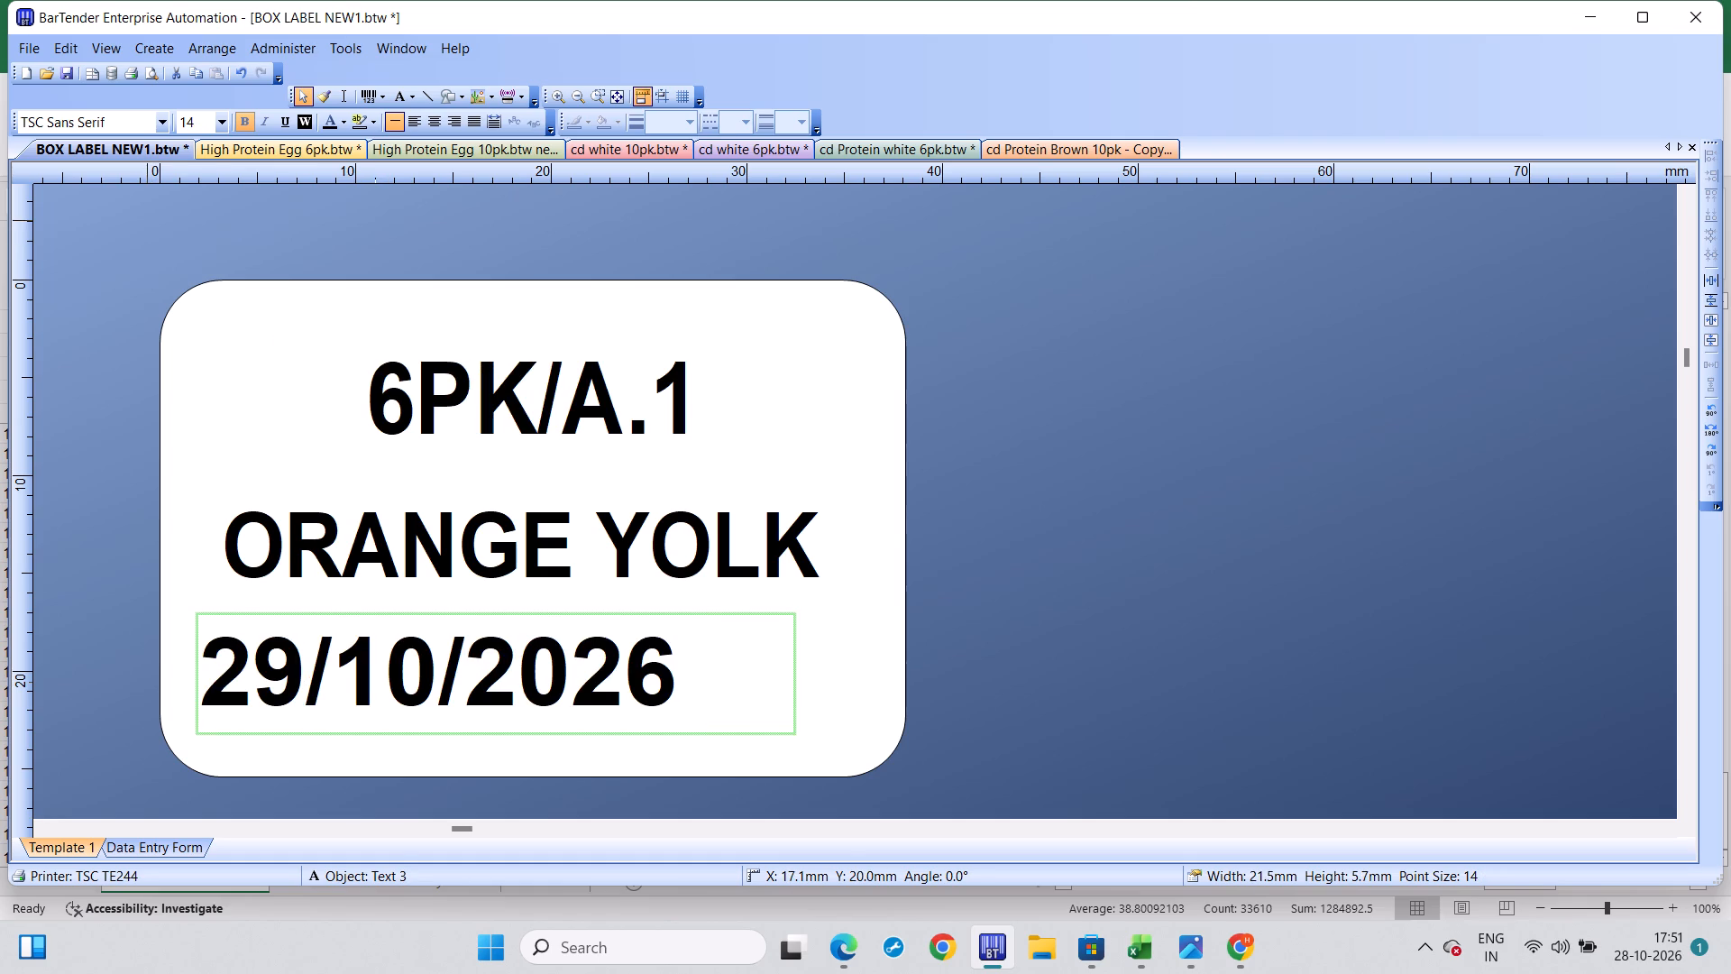
{"action": "key", "text": "BackSpace"}
{"action": "key", "text": "BackSpace"}
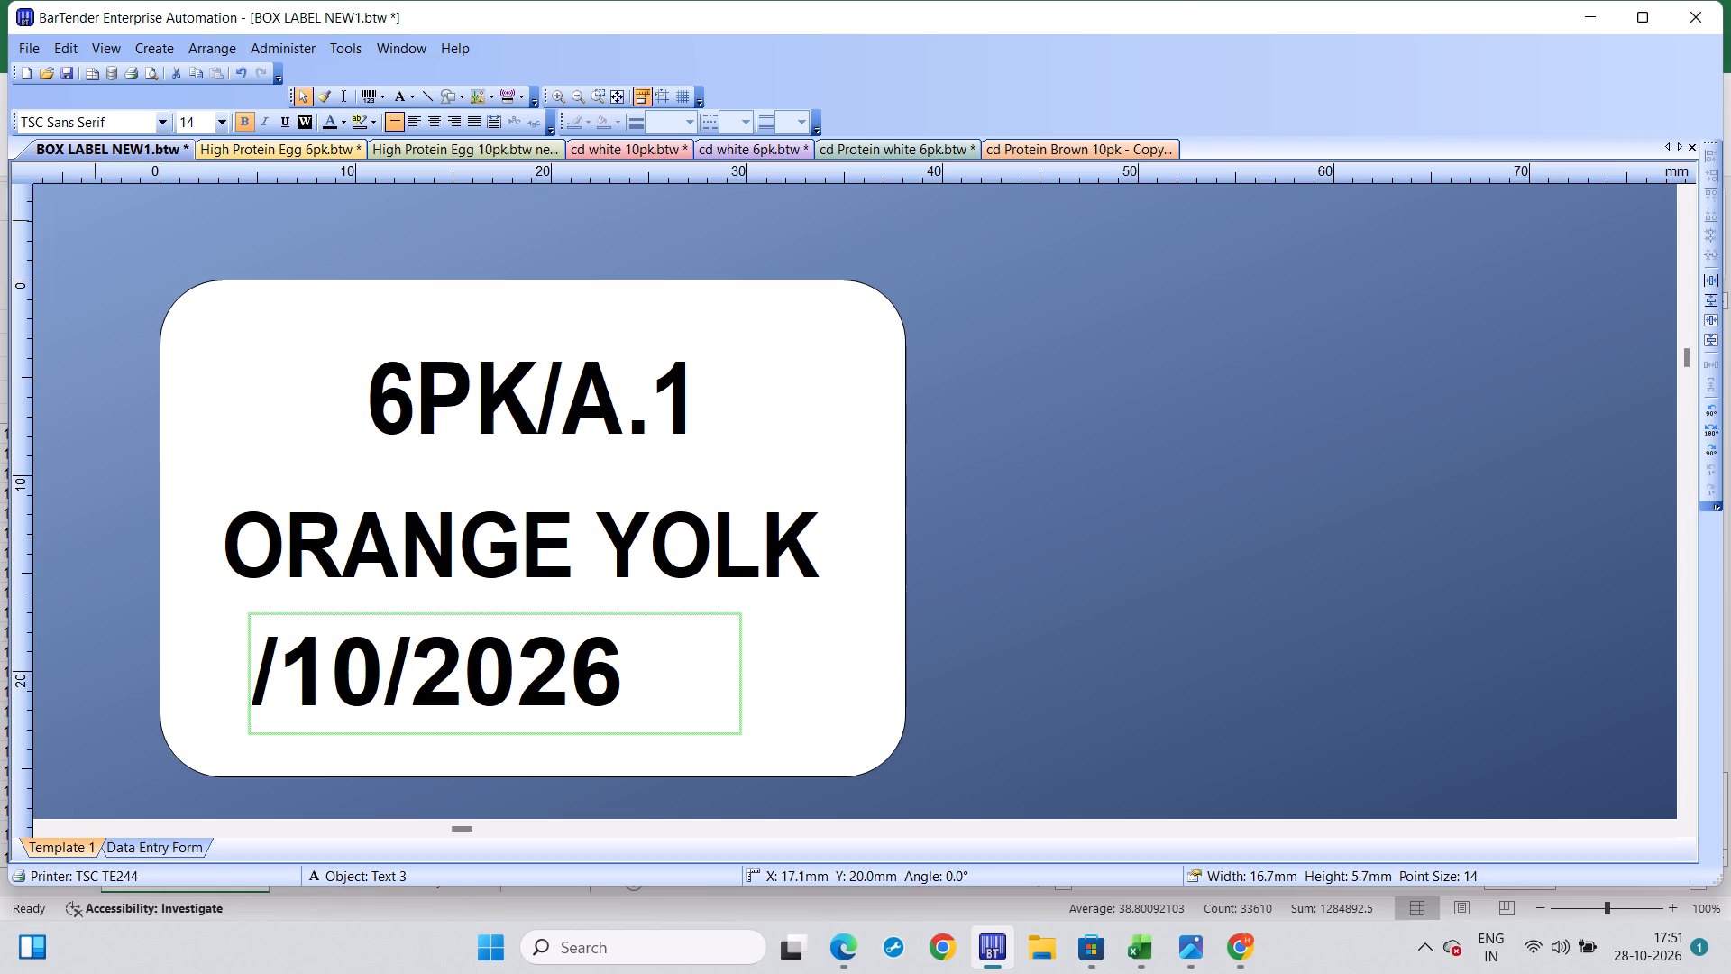
{"action": "key", "text": "3"}
{"action": "key", "text": "0"}
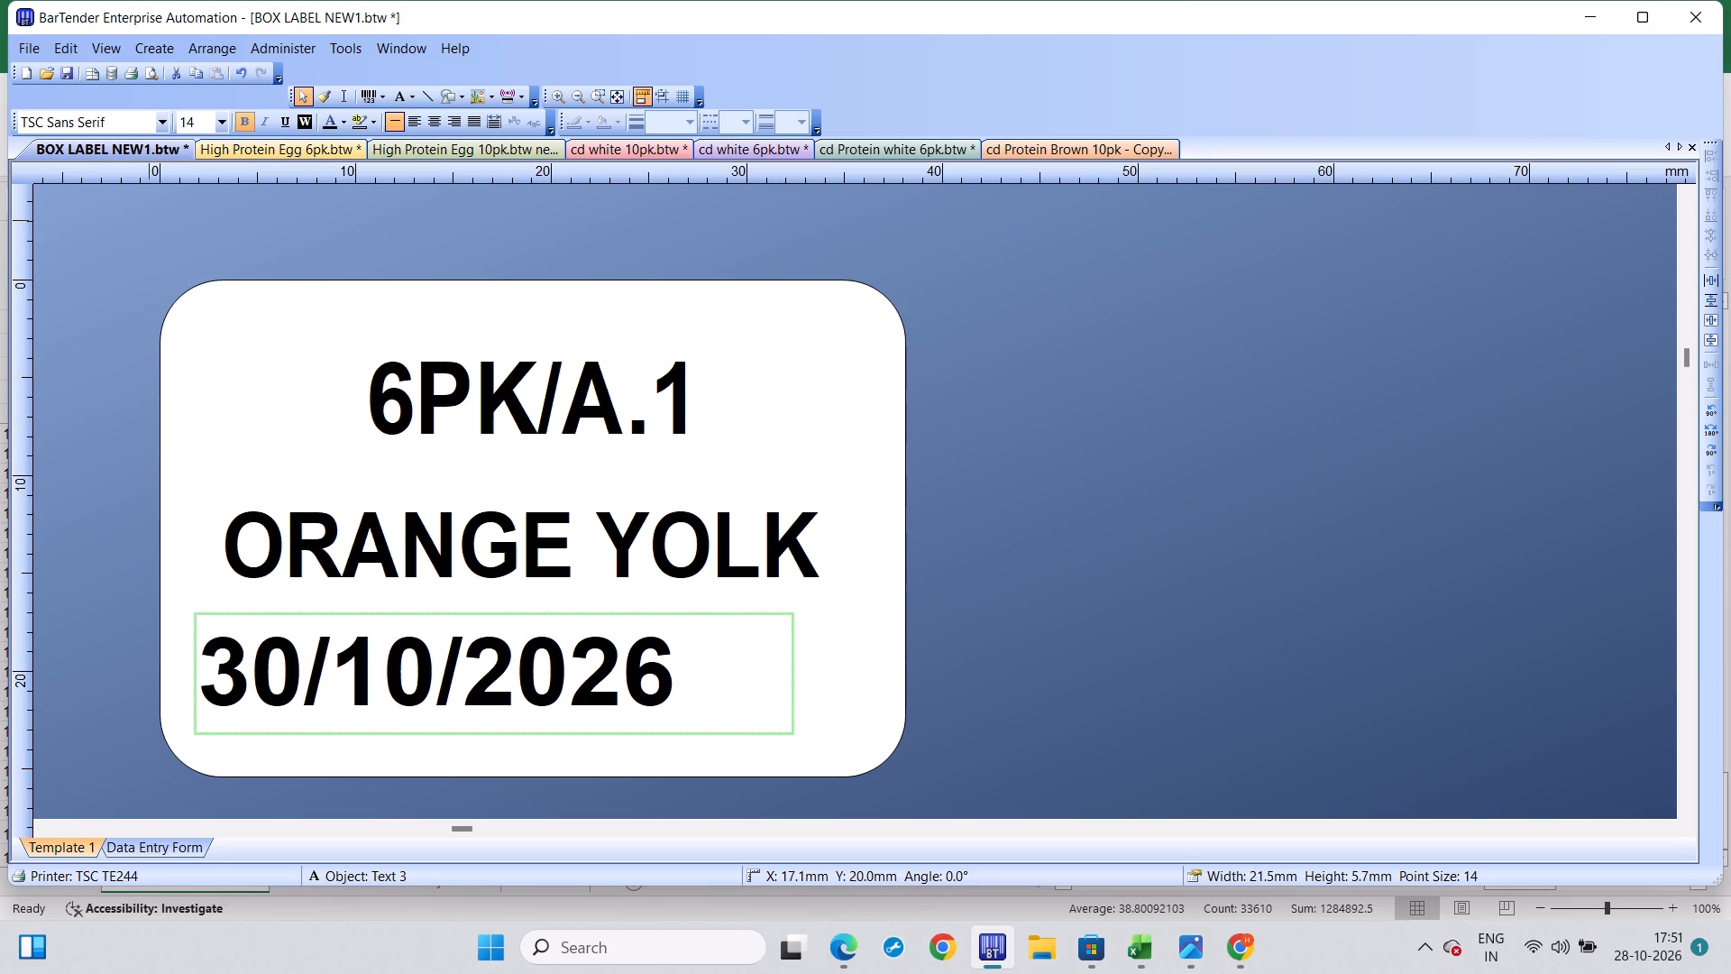
Print 5 copies of the 6PK/A.1 ORANGE YOLK label on the TSC TE244 printer.
{"action": "key", "text": "ctrl+p"}
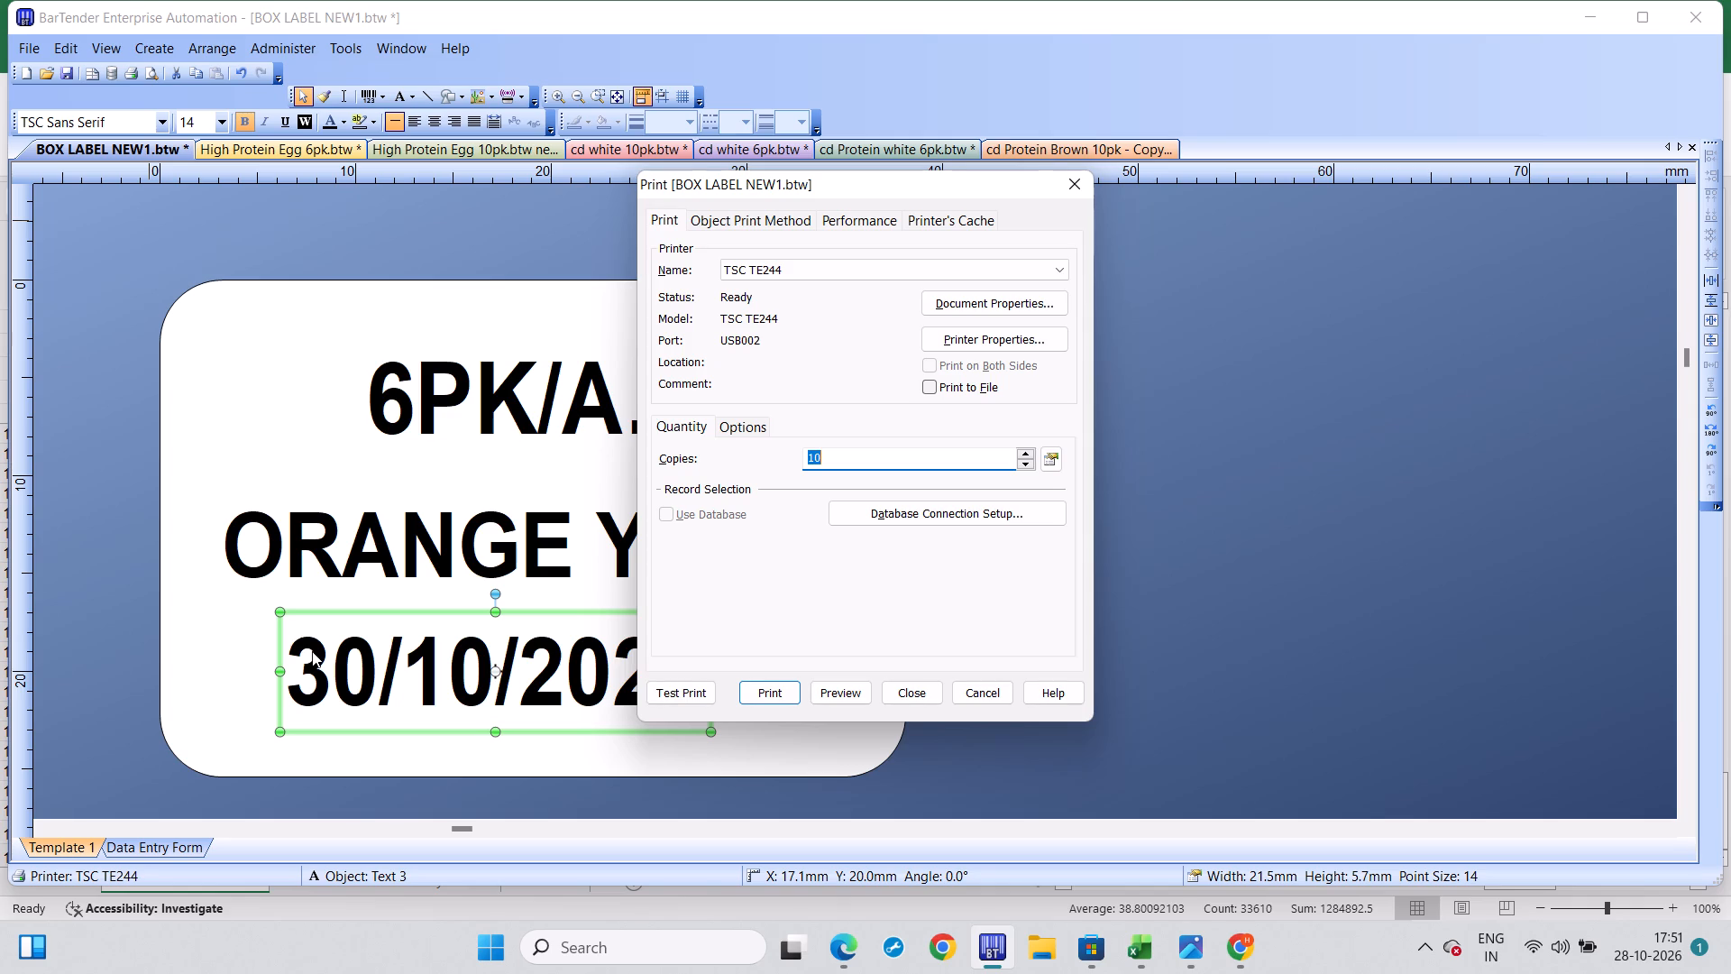
{"action": "key", "text": "BackSpace"}
{"action": "key", "text": "5"}
{"action": "key", "text": "Return"}
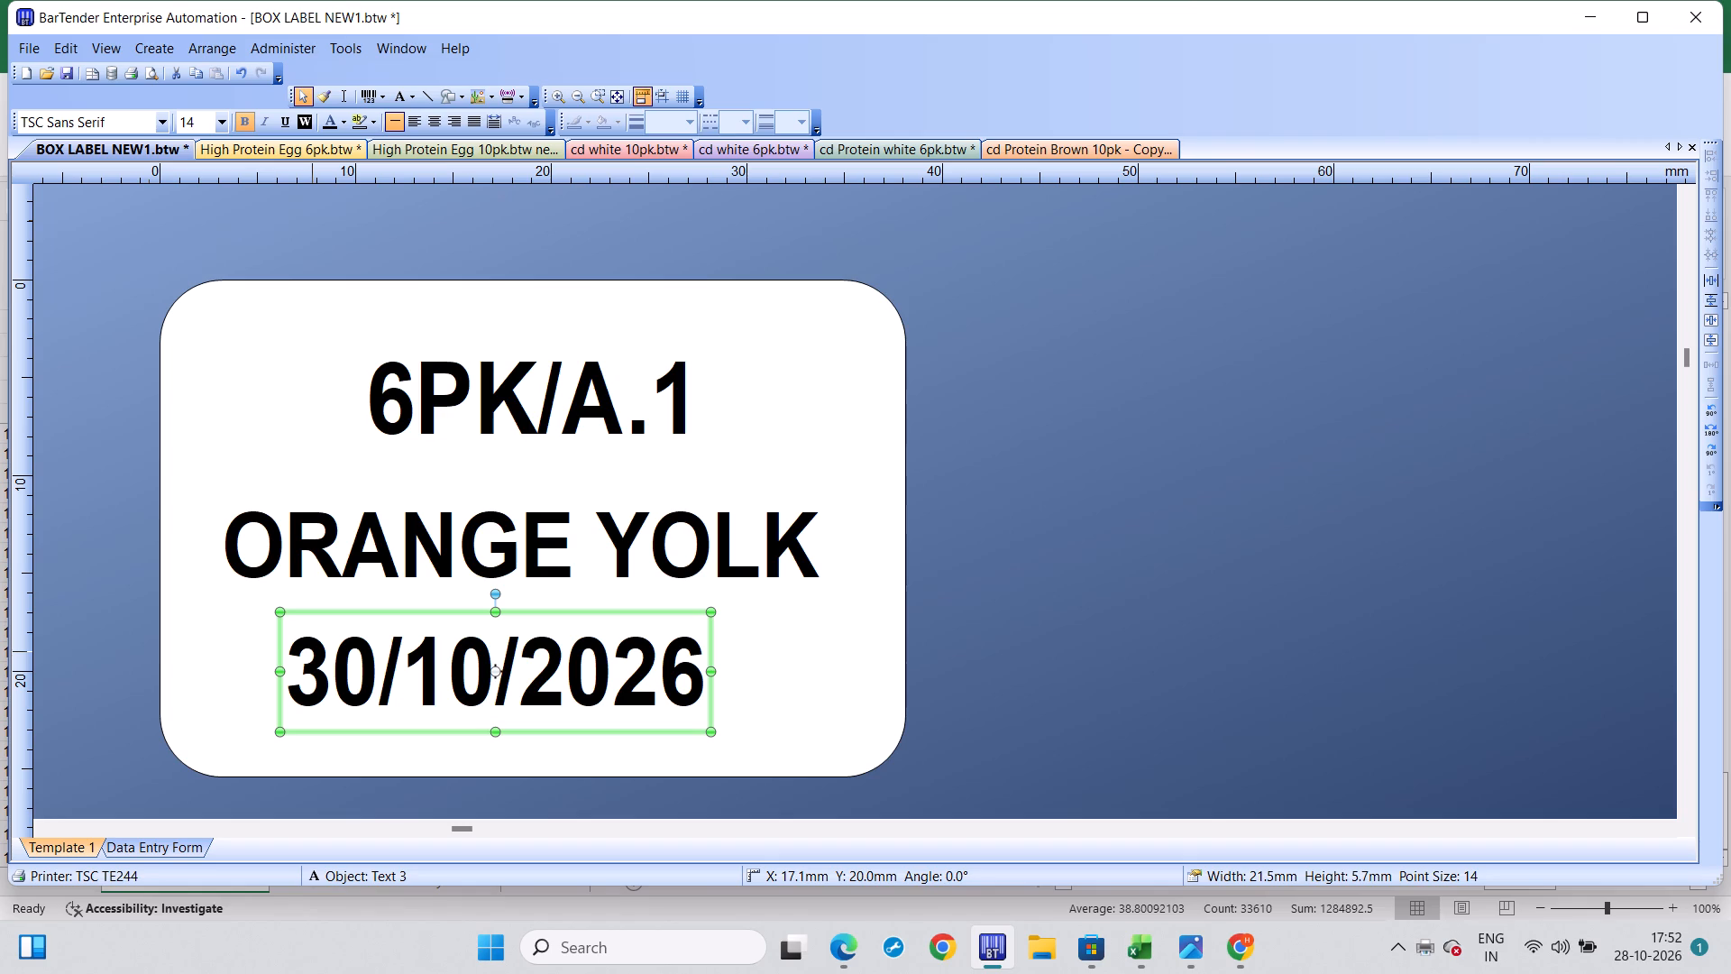
Change the pack-size text on the label's top line to 10PK/A.1.
{"action": "left_click", "coordinate": [413, 426]}
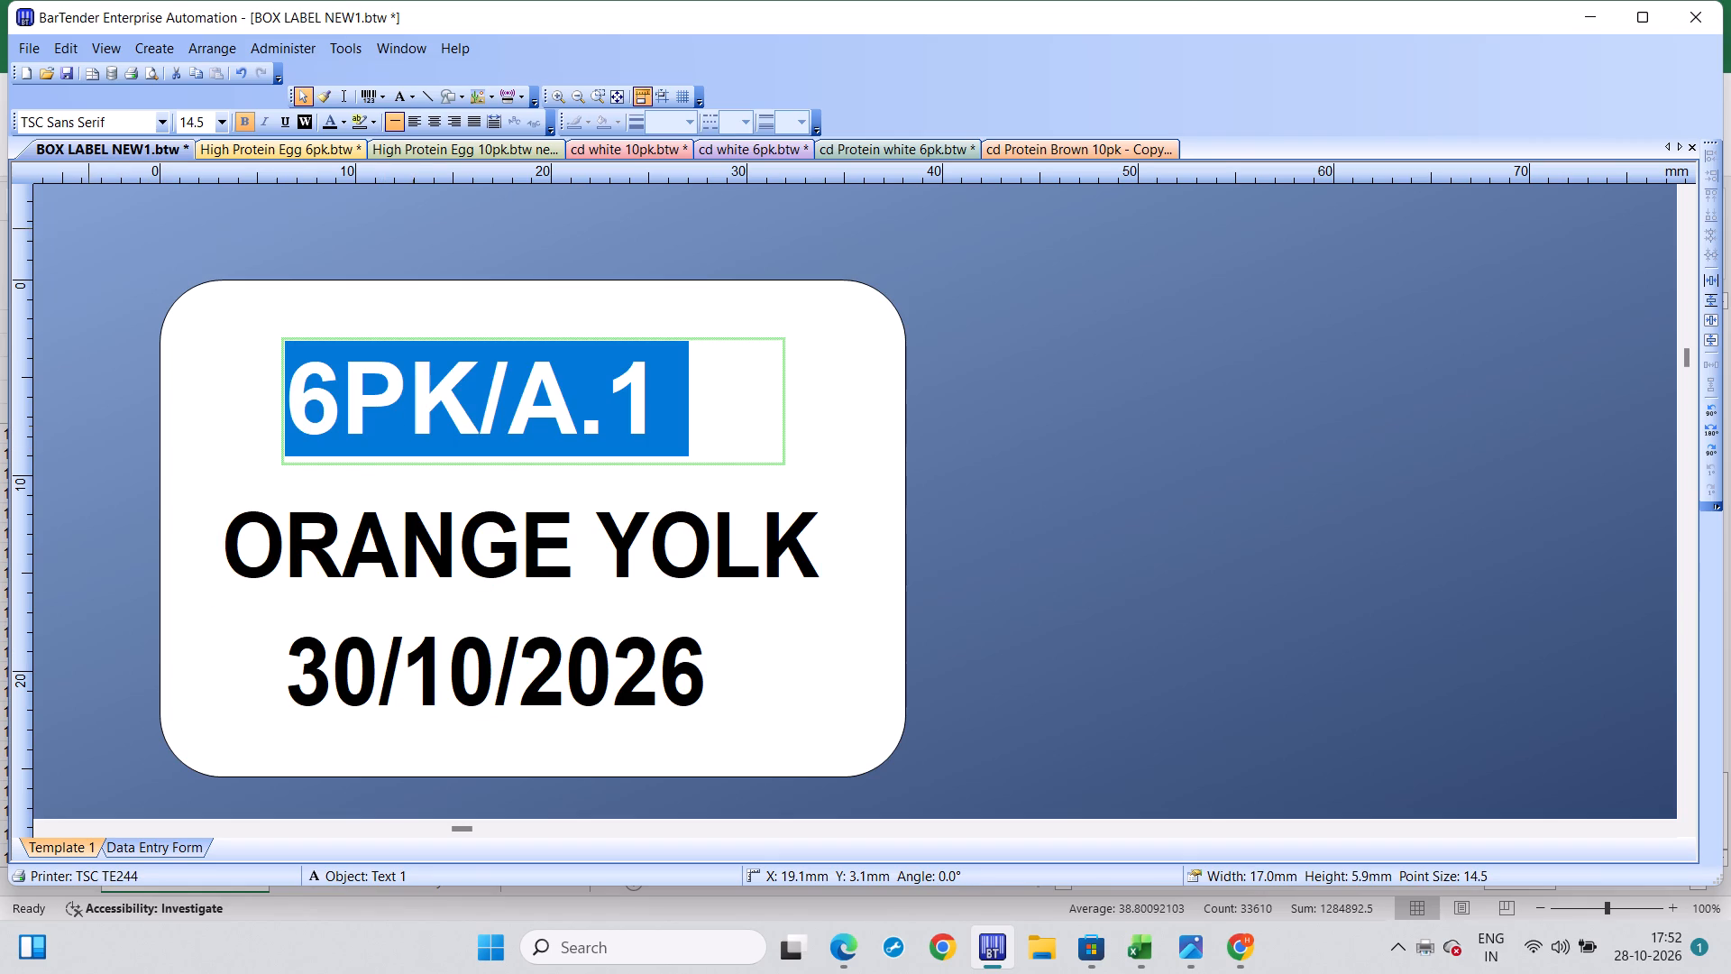
{"action": "left_click", "coordinate": [339, 384]}
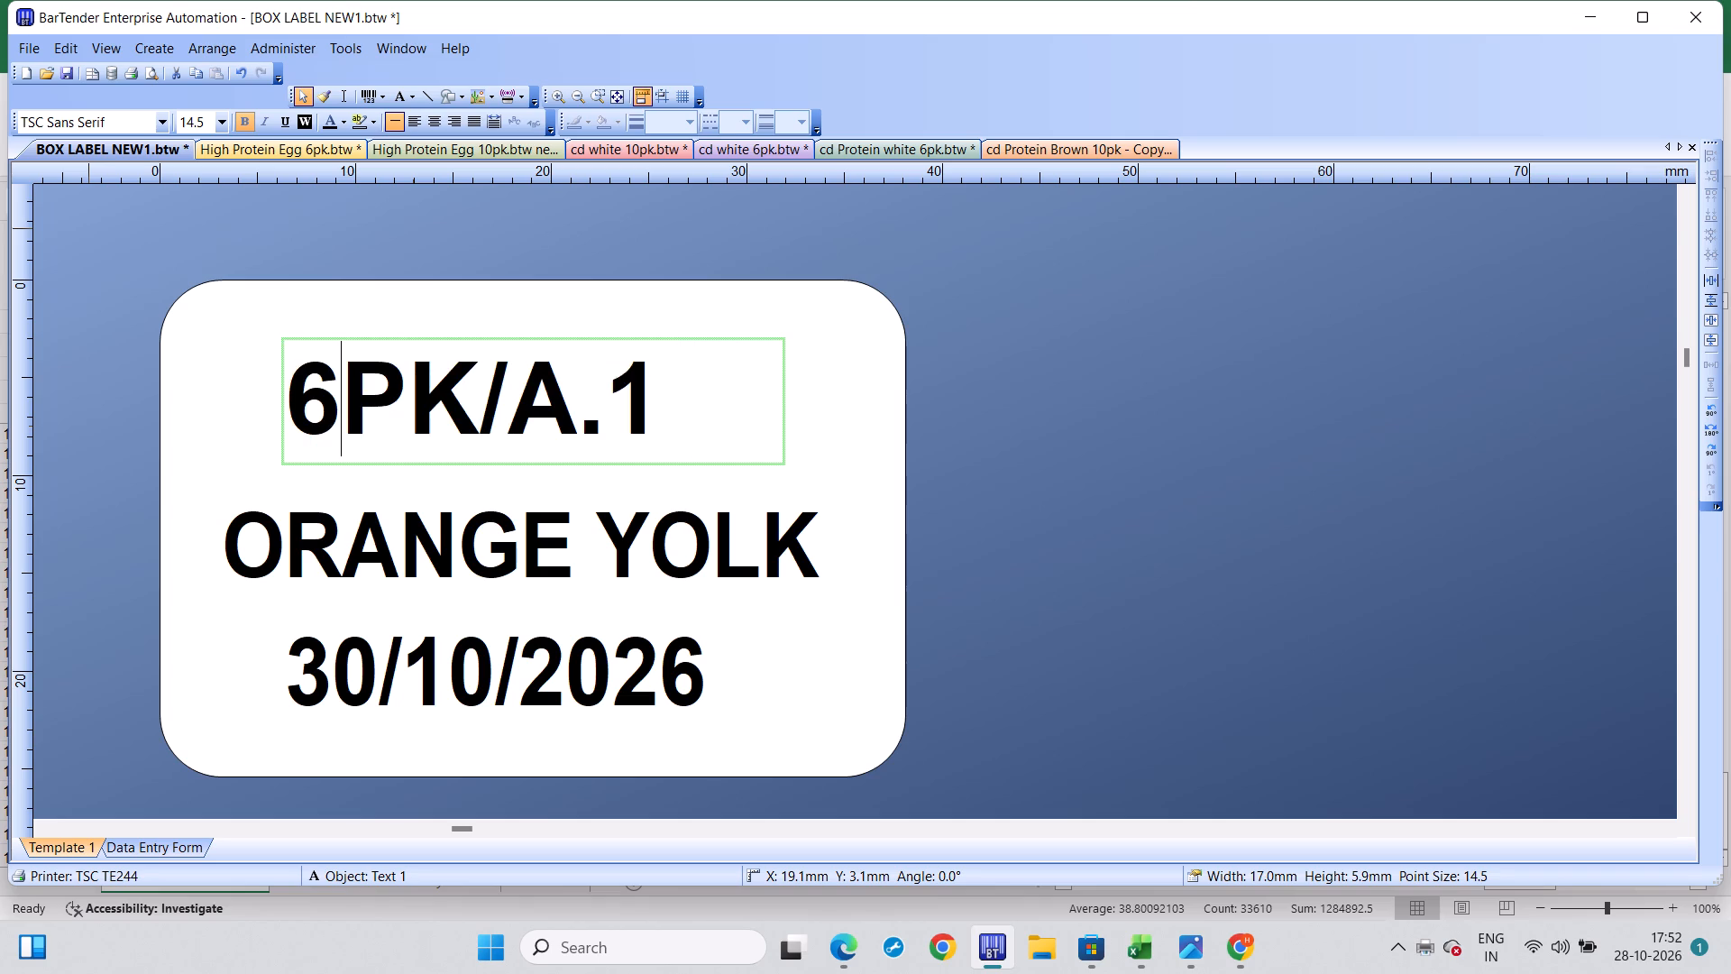
{"action": "key", "text": "Insert"}
{"action": "key", "text": "BackSpace"}
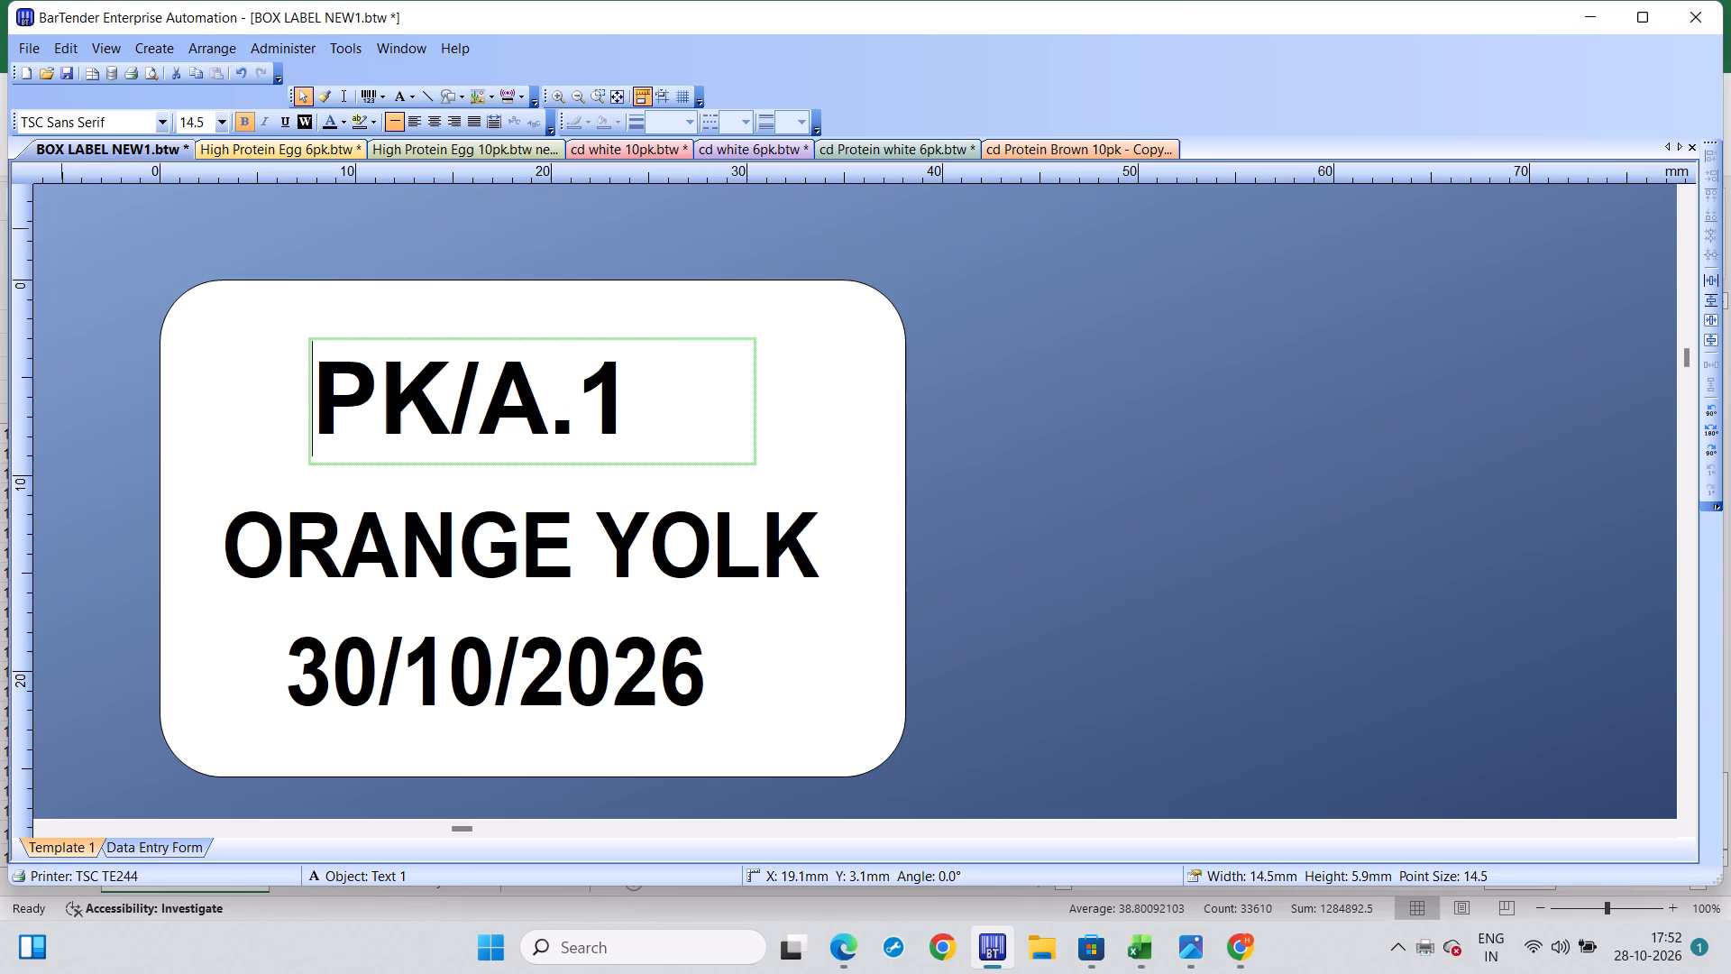
{"action": "key", "text": "1"}
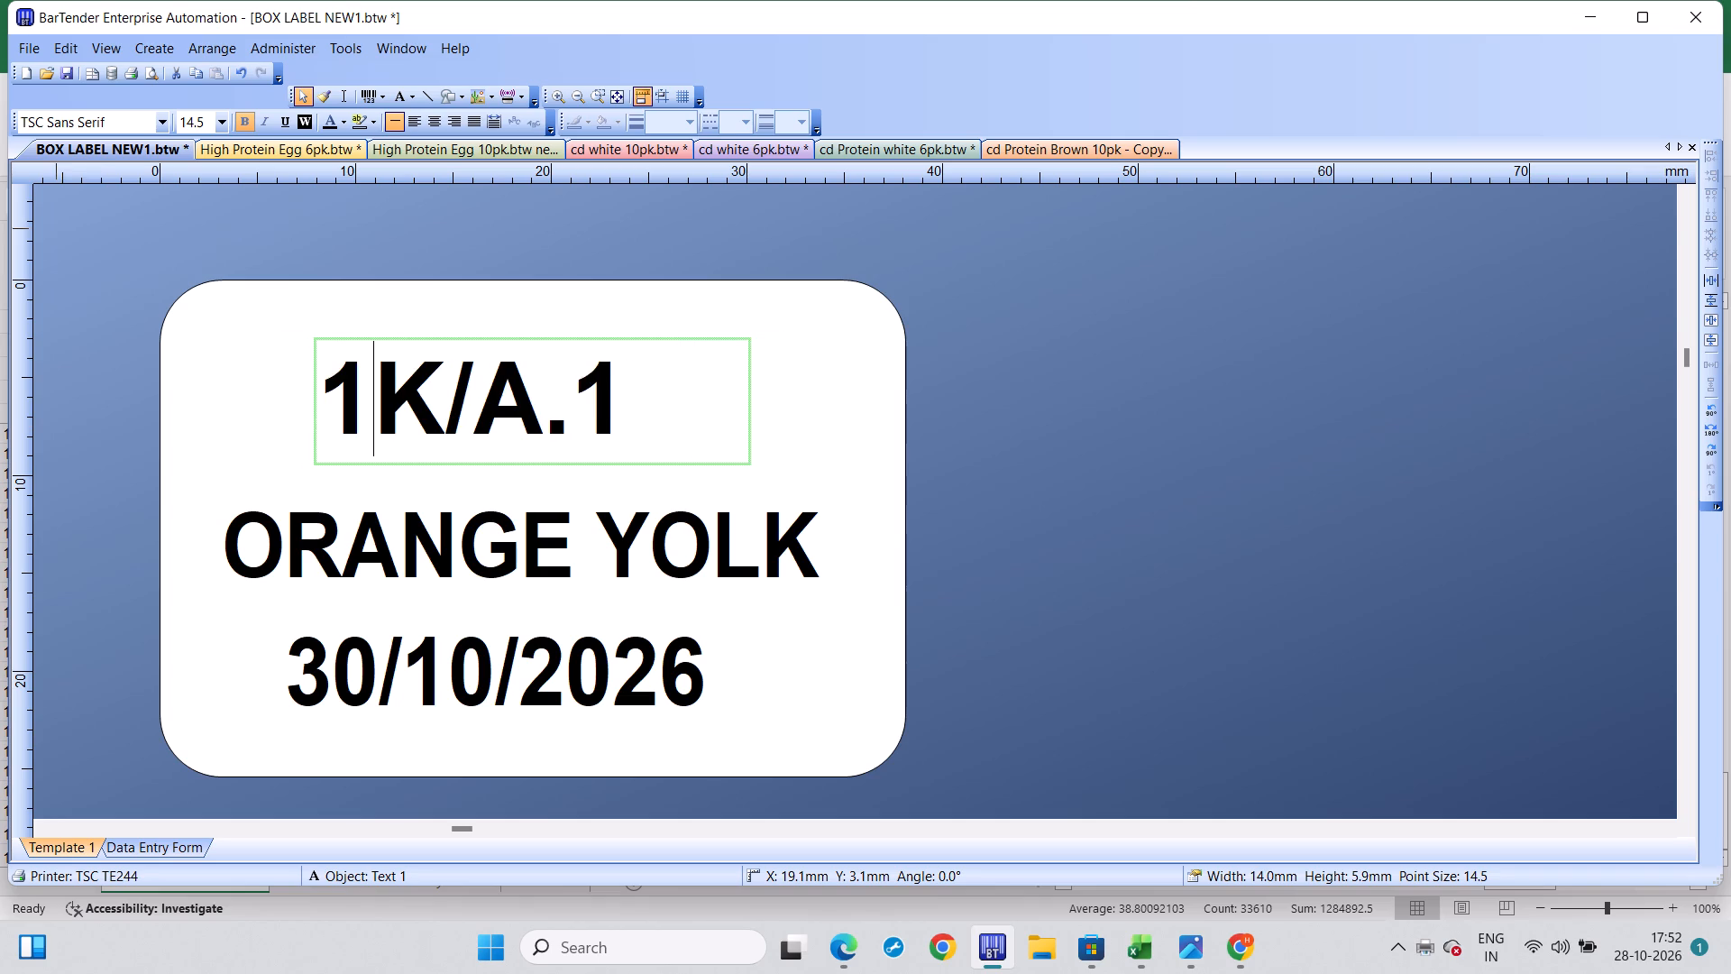
{"action": "key", "text": "0"}
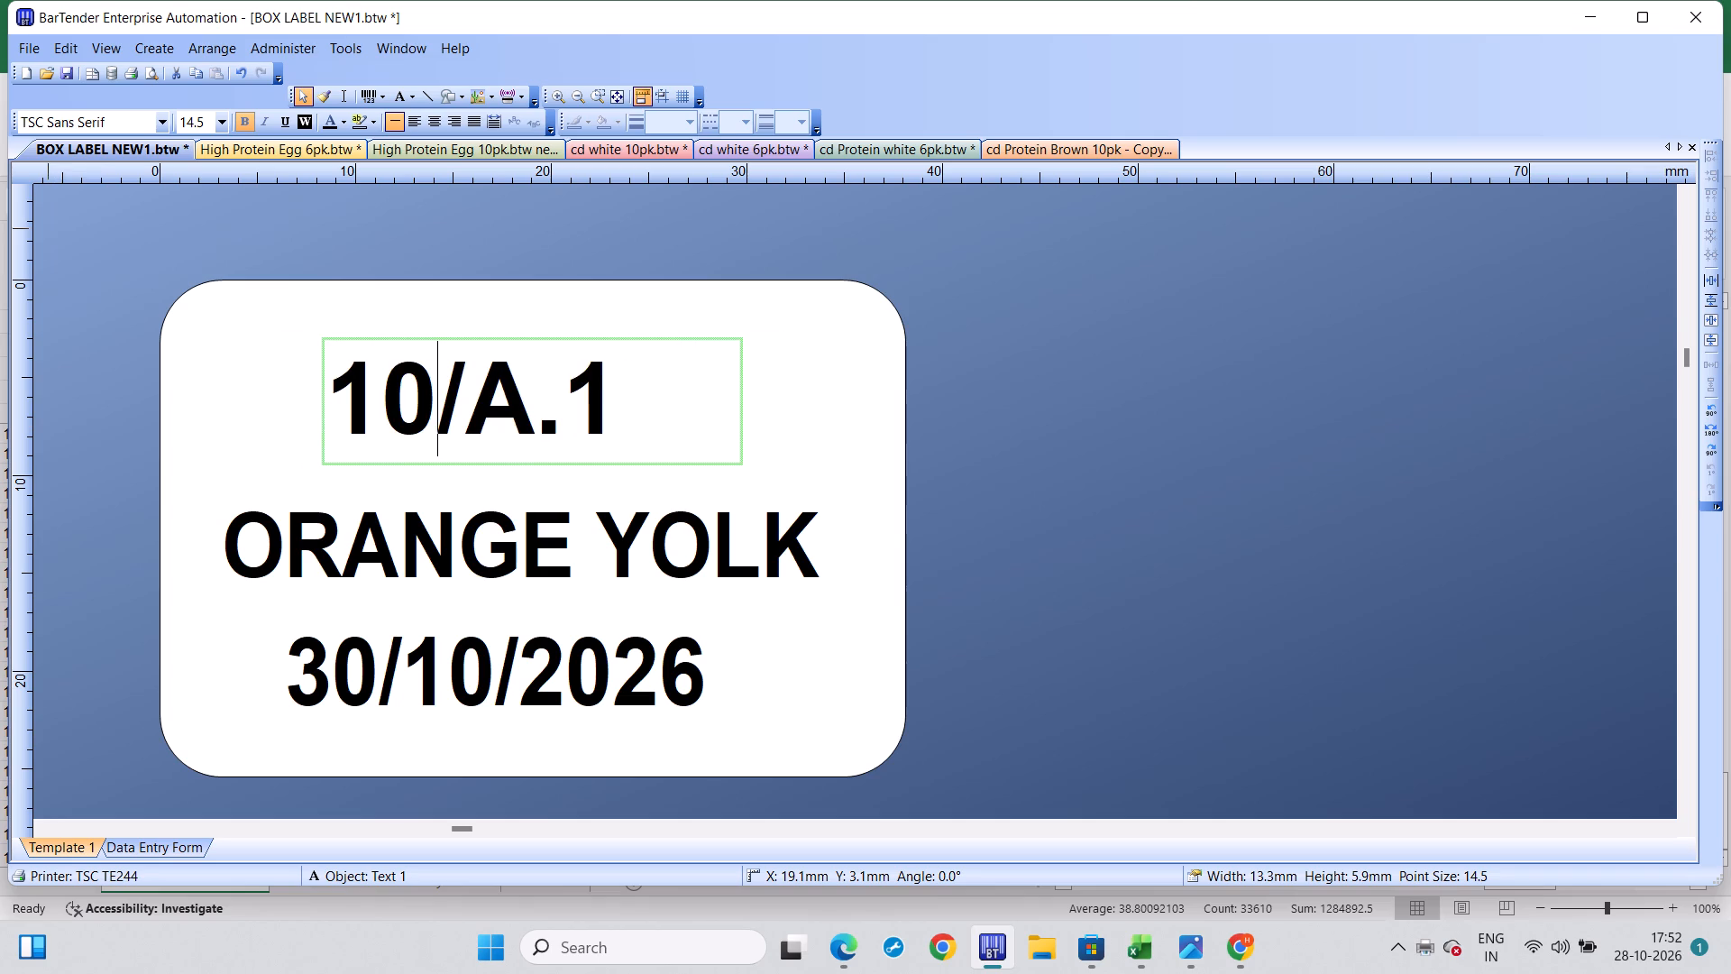
{"action": "key", "text": "BackSpace"}
{"action": "key", "text": "BackSpace"}
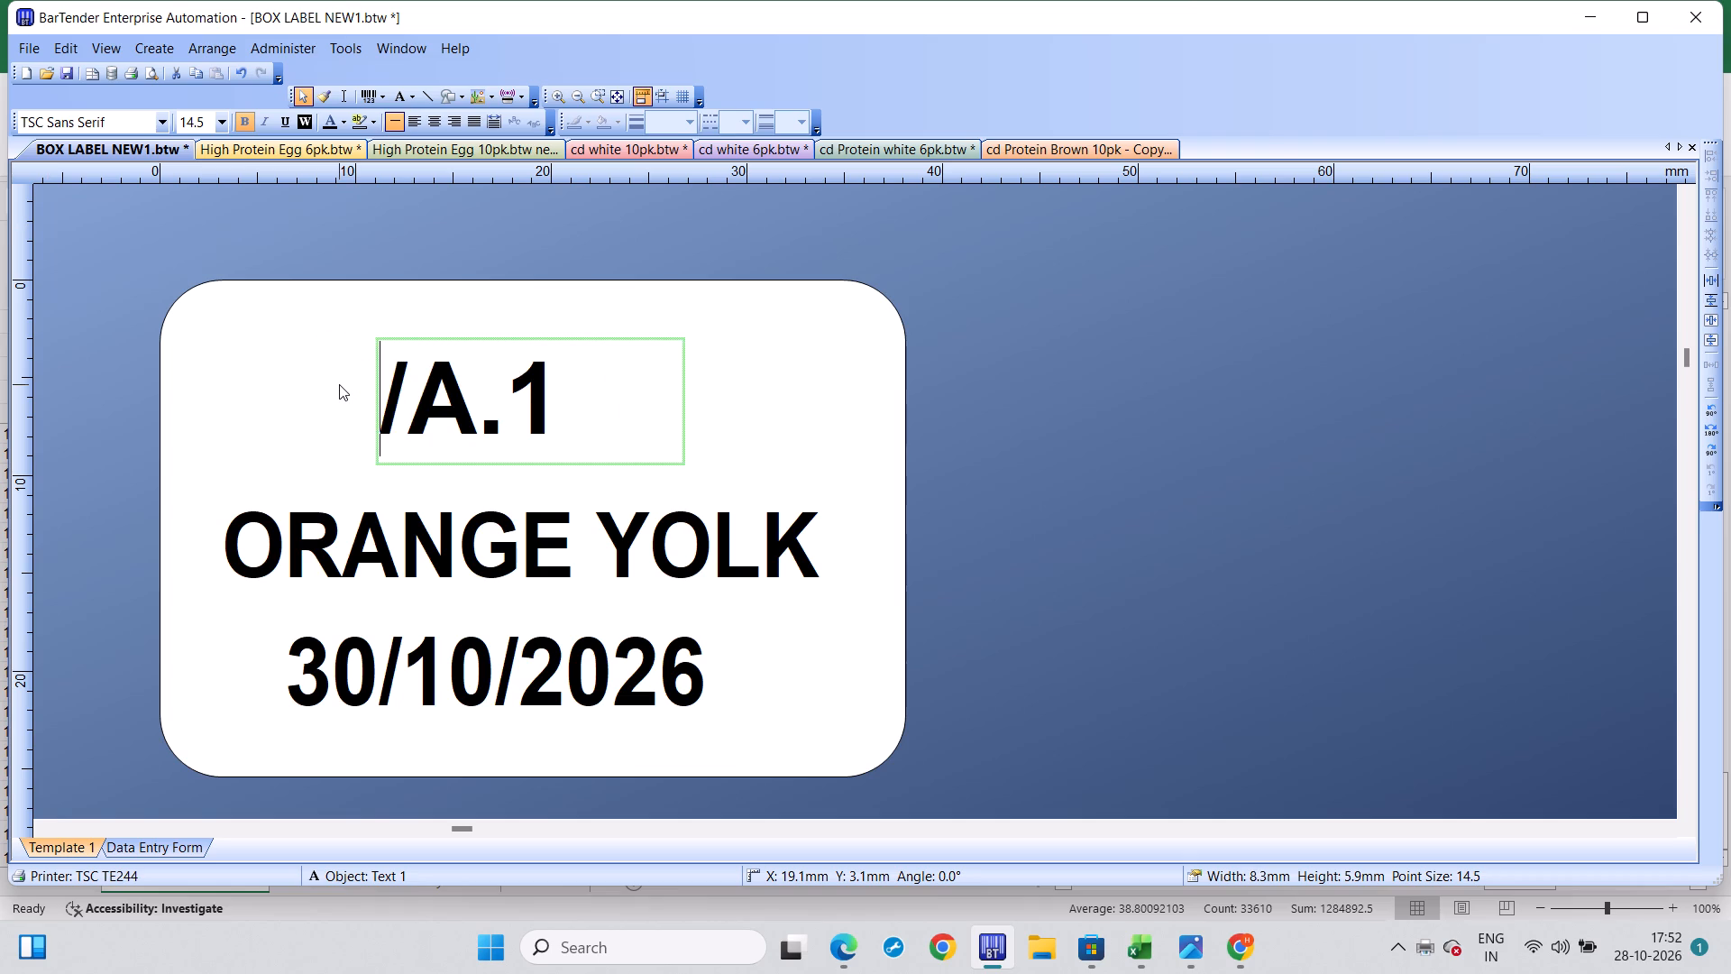
{"action": "type", "text": "10P"}
{"action": "key", "text": "k"}
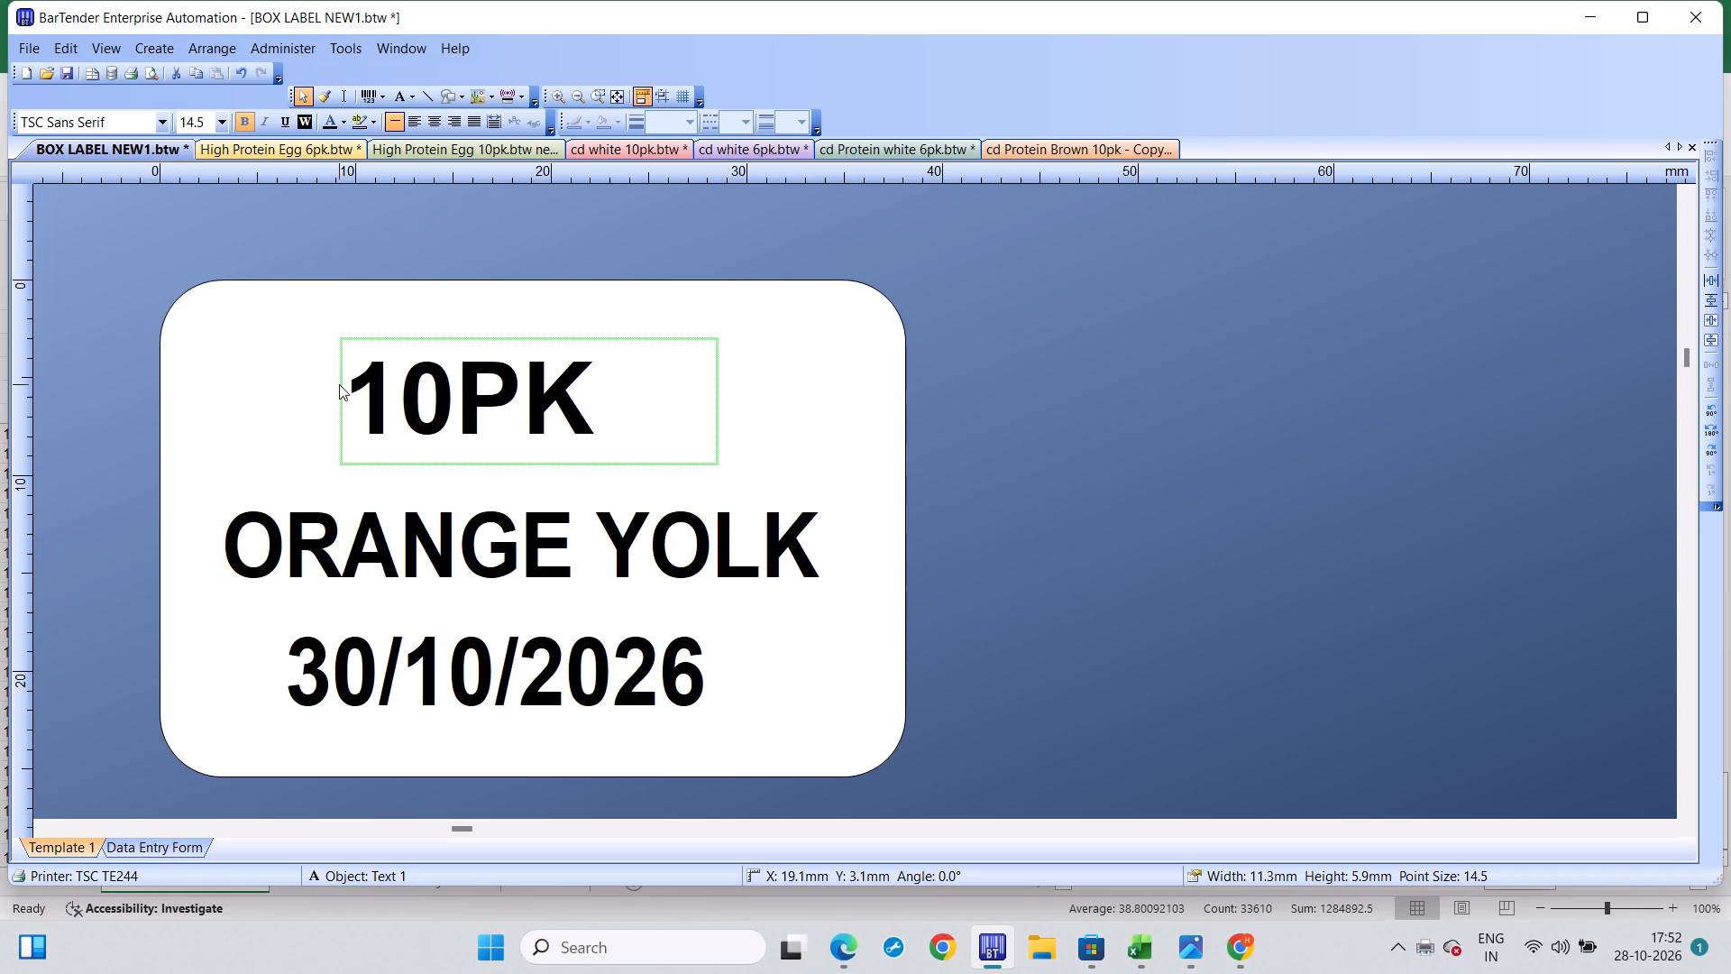
{"action": "key", "text": "slash"}
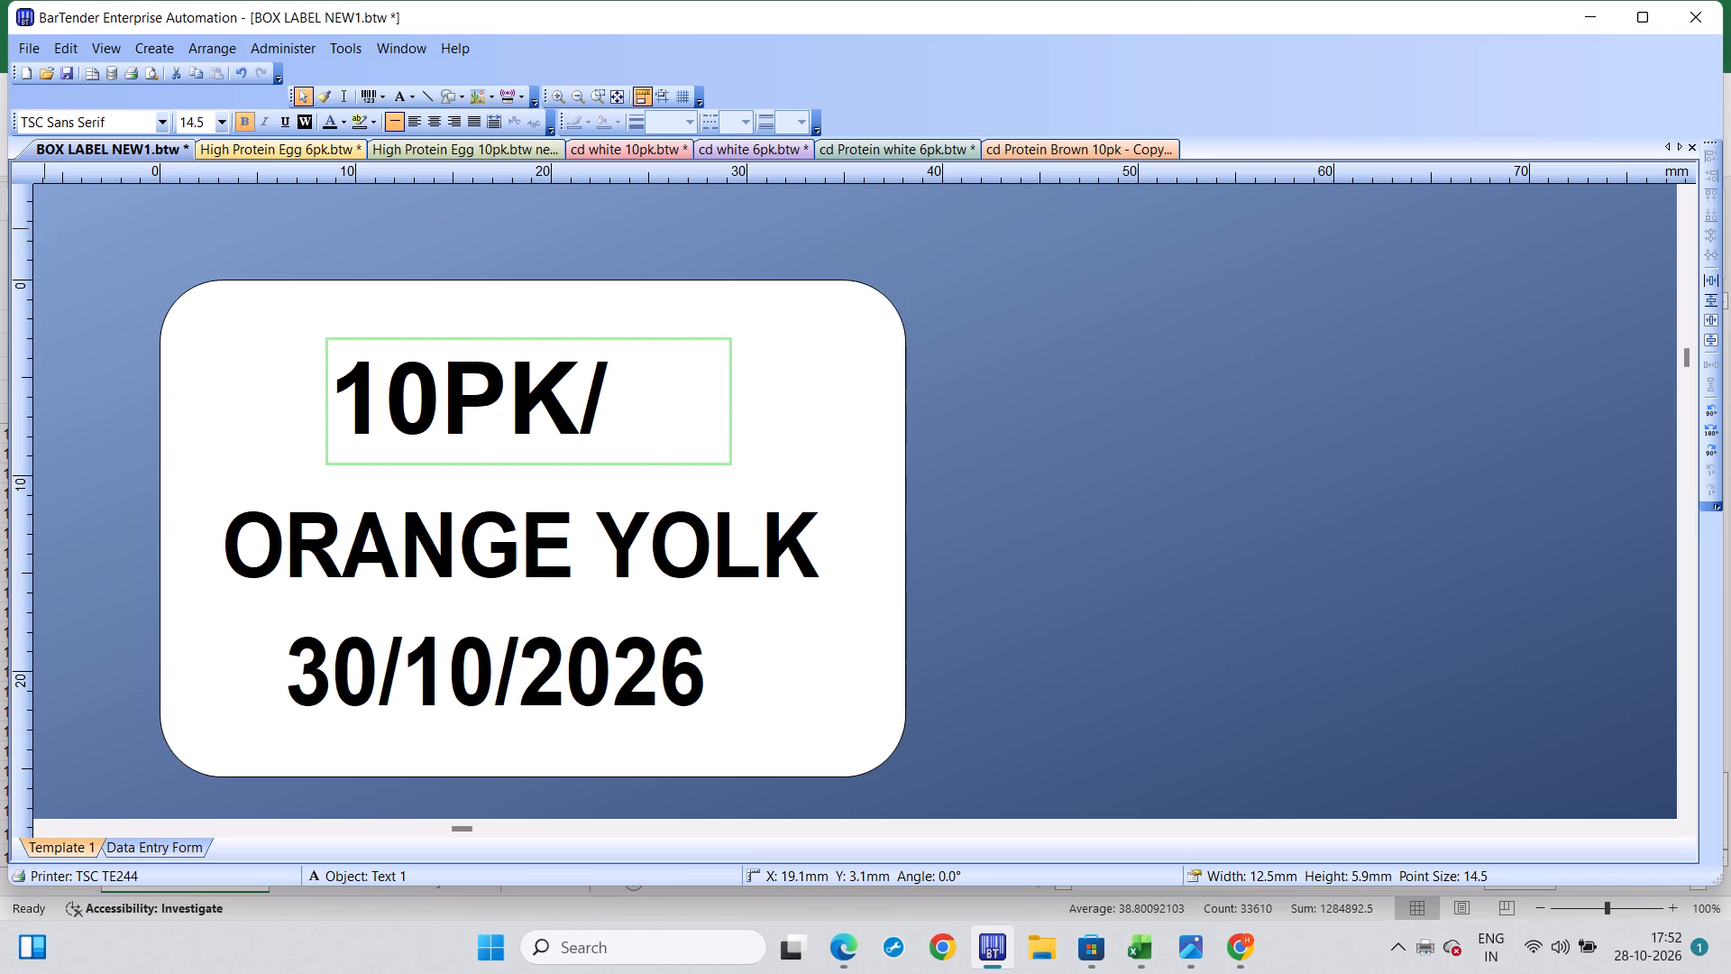
{"action": "key", "text": "a"}
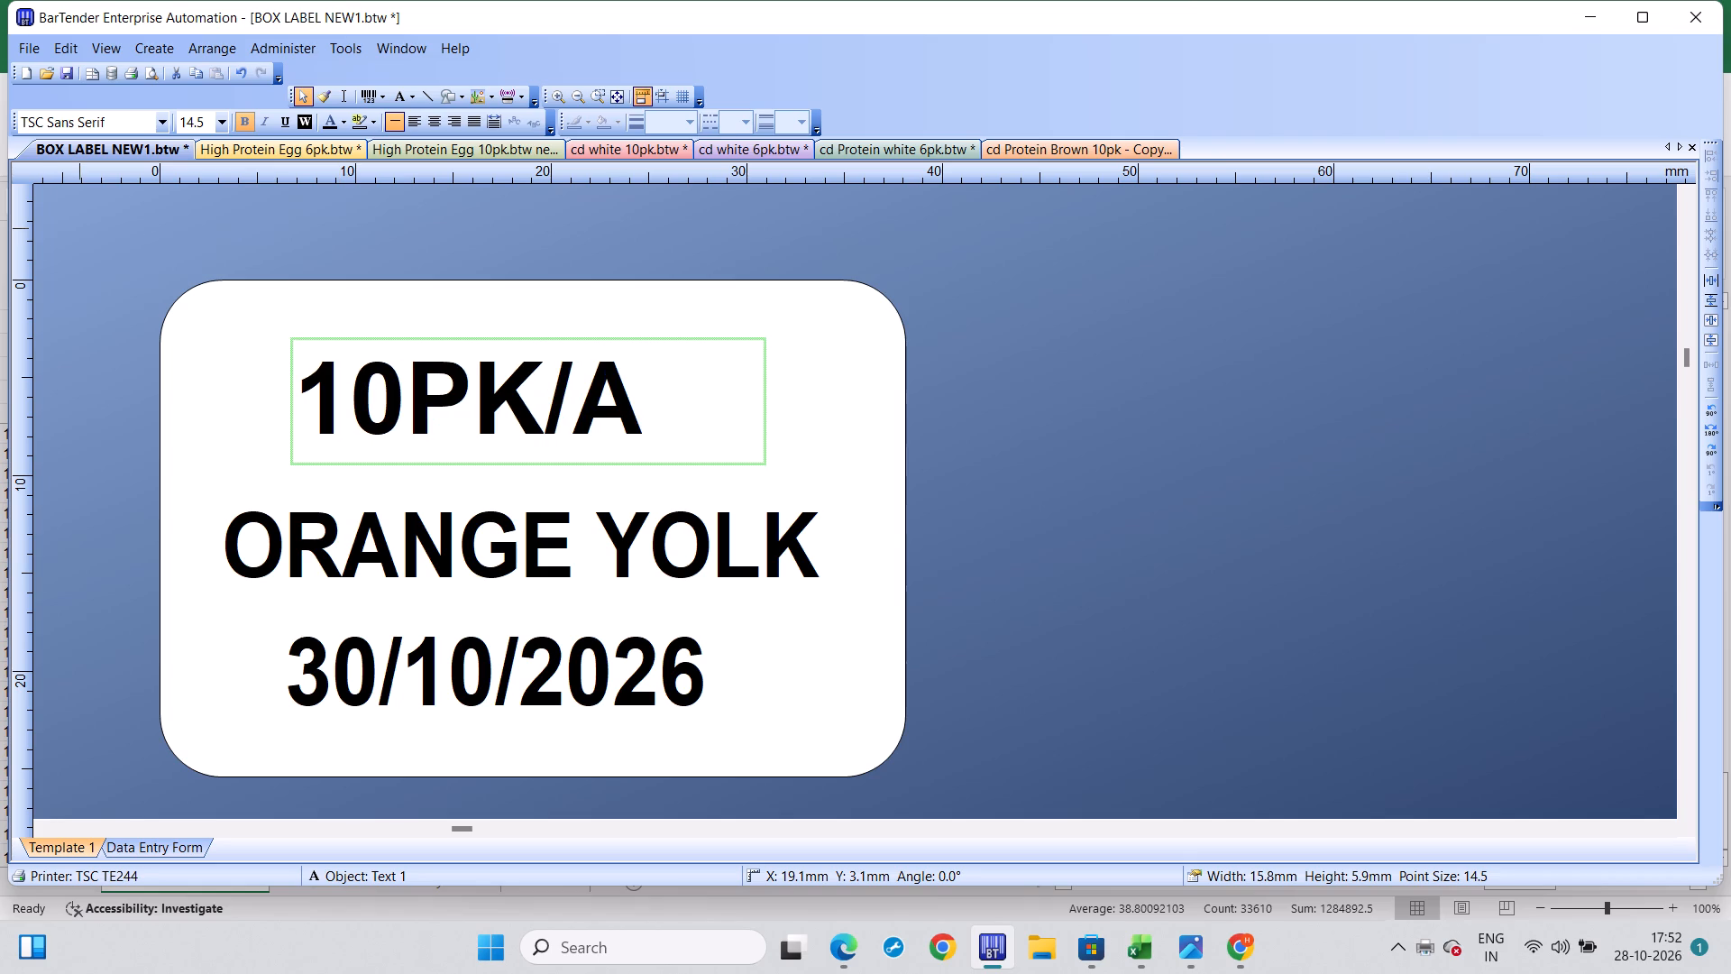
{"action": "key", "text": "period"}
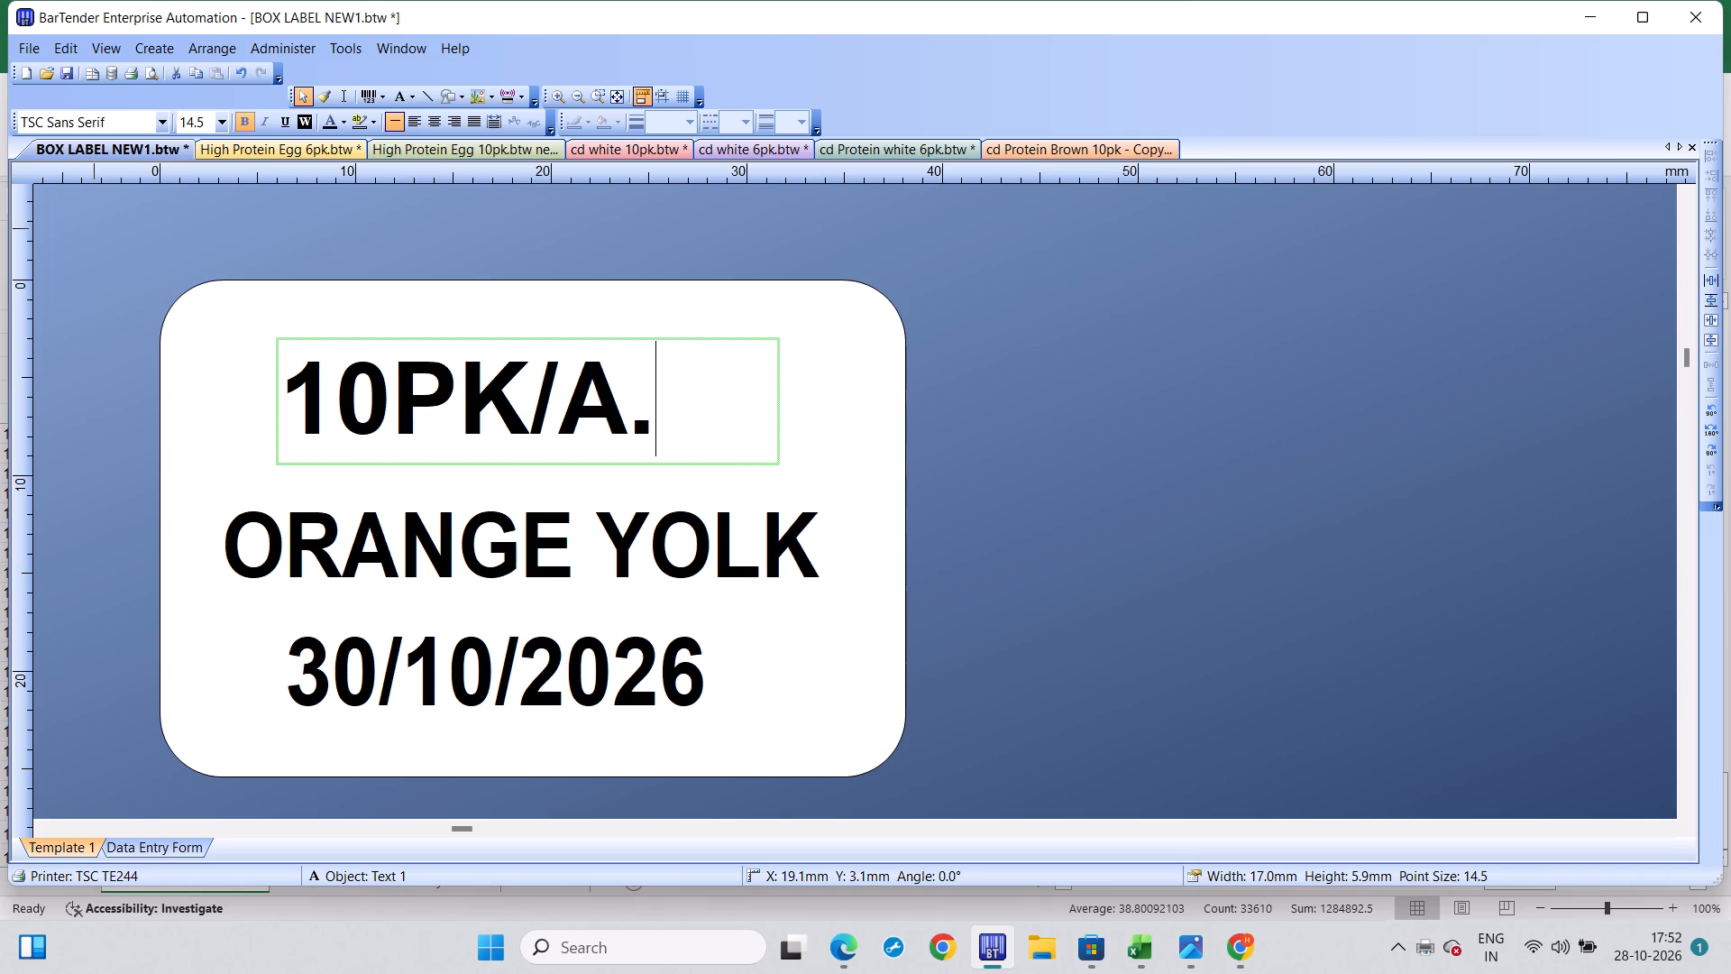
{"action": "key", "text": "1"}
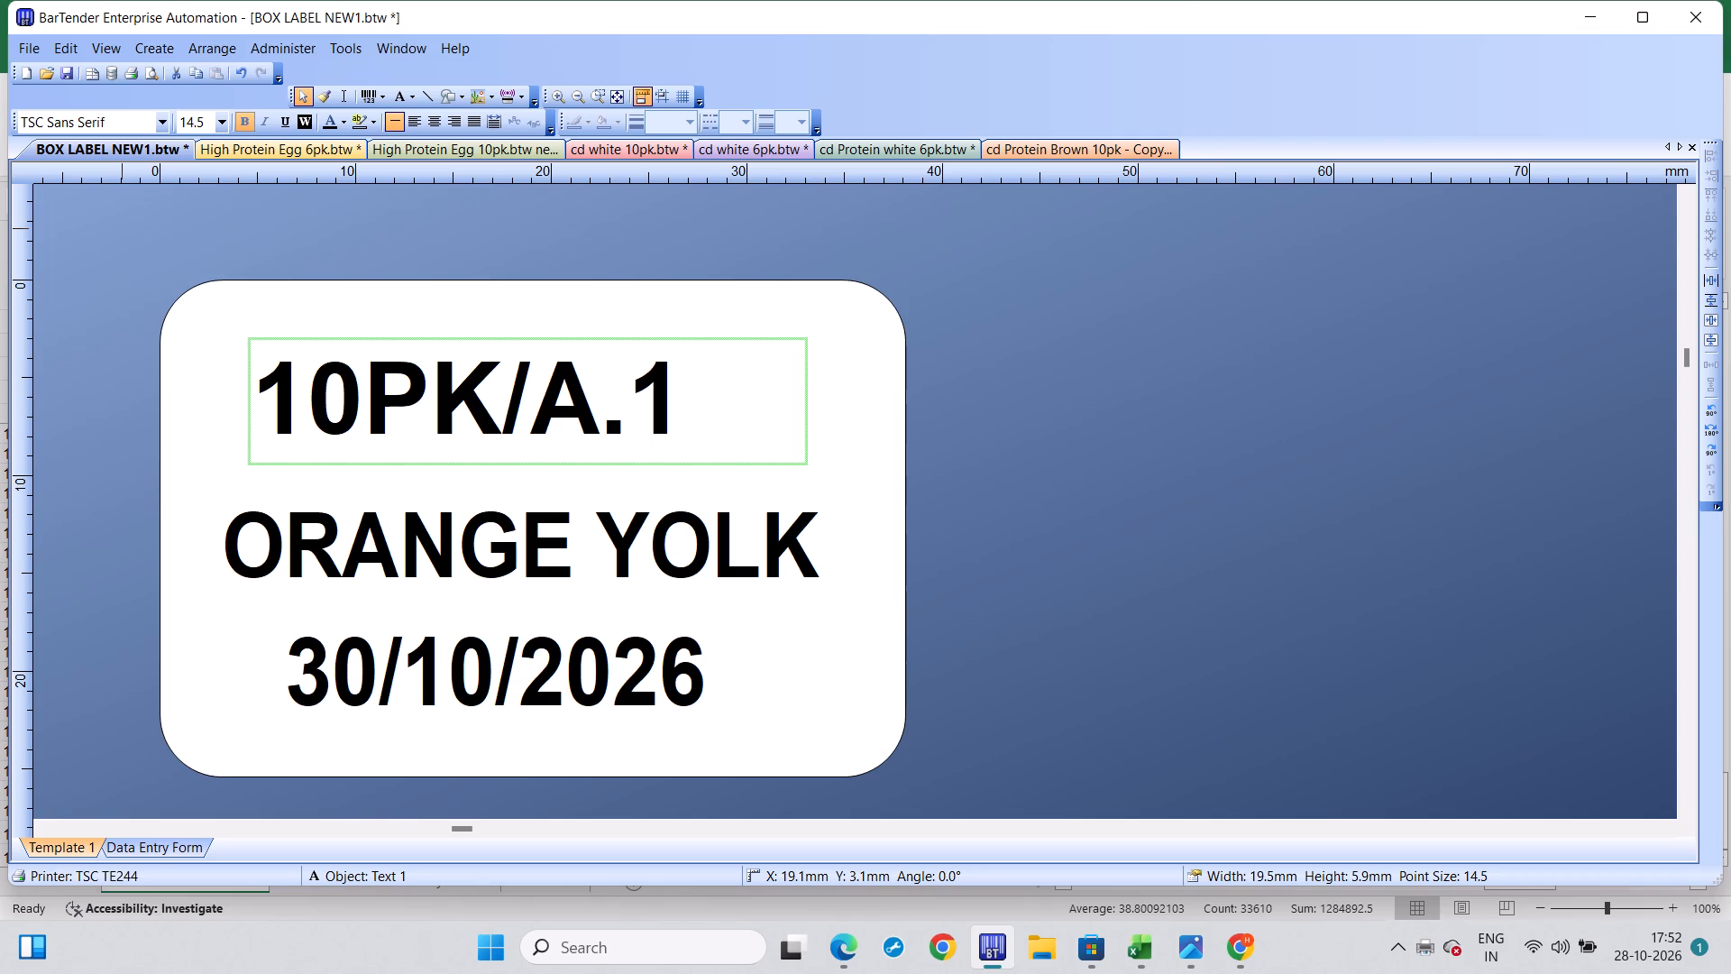
Print 5 copies of the 10PK/A.1 ORANGE YOLK label on the TSC TE244 printer.
{"action": "key", "text": "ctrl+p"}
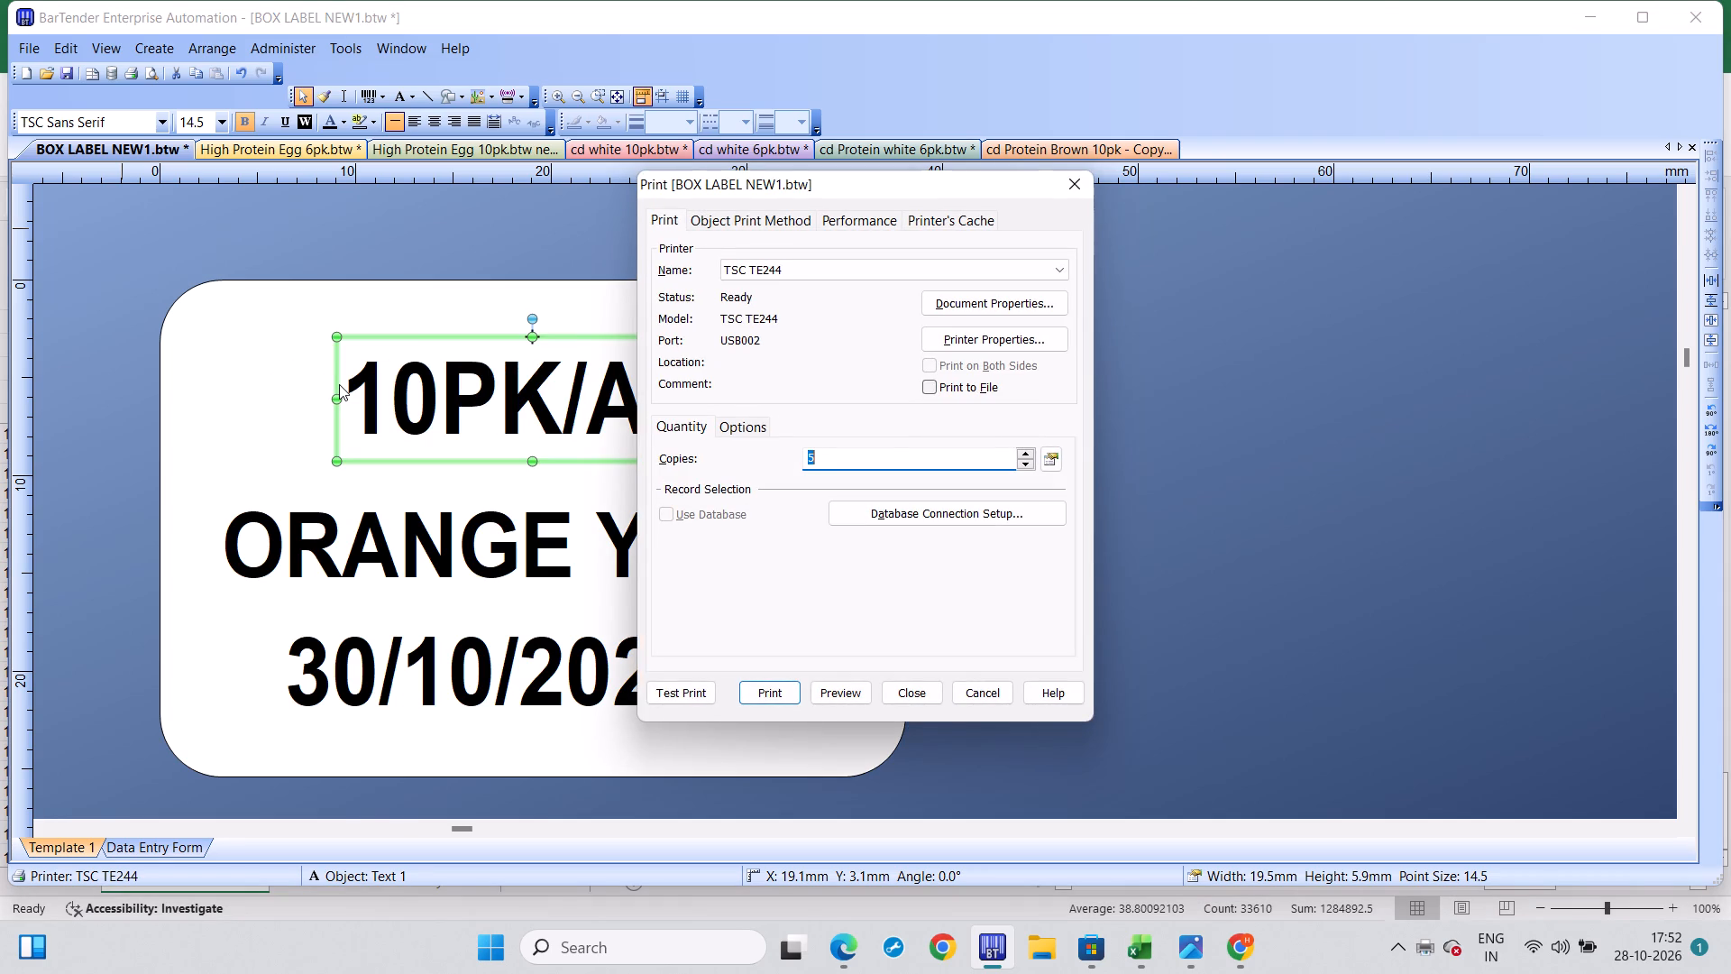
{"action": "key", "text": "Return"}
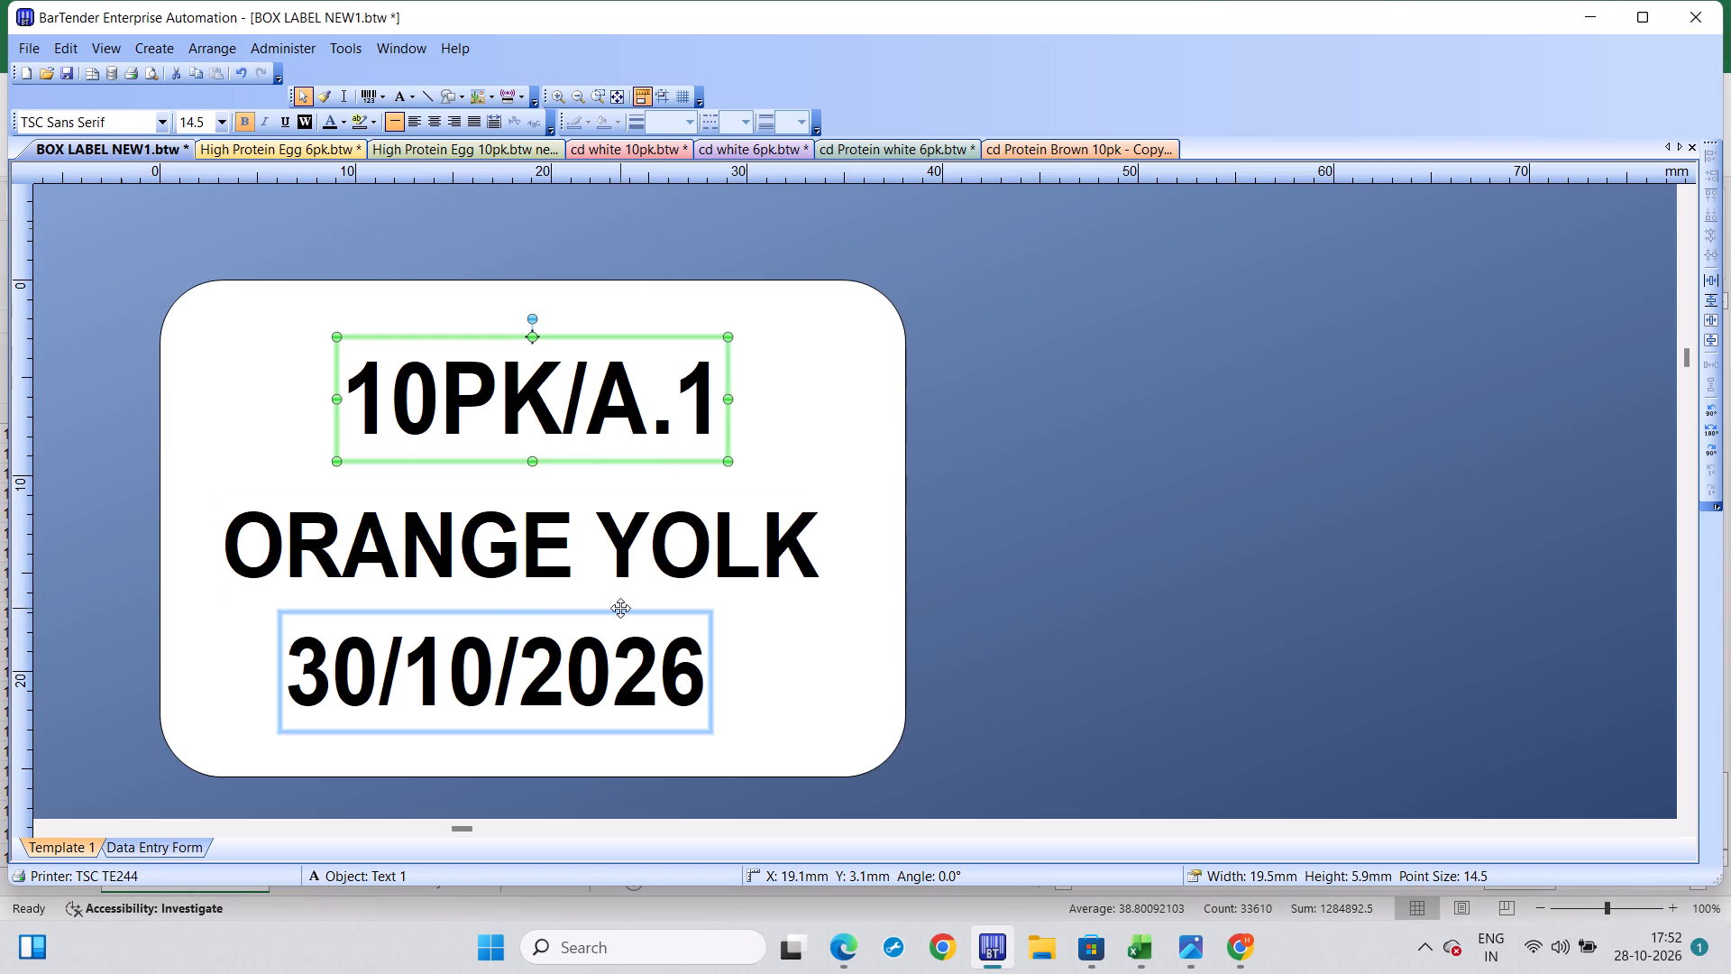
Replace the product name on the label's middle line with PROTEIN MAX.
{"action": "left_click", "coordinate": [827, 546]}
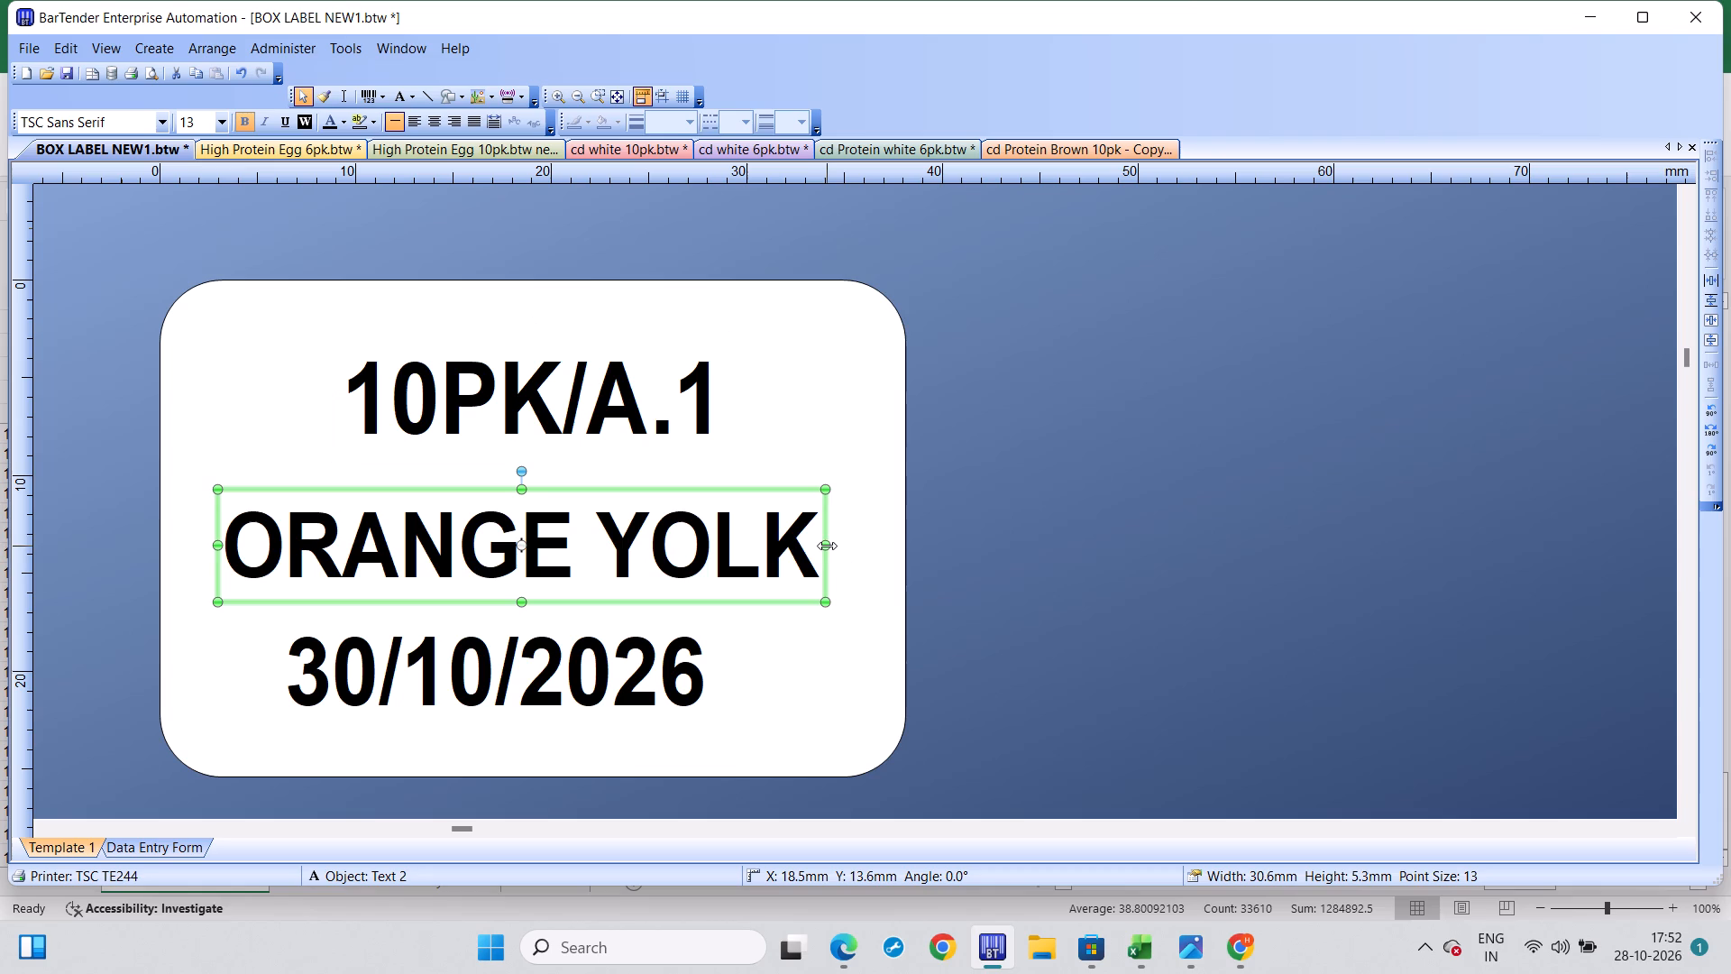
{"action": "left_click", "coordinate": [817, 544]}
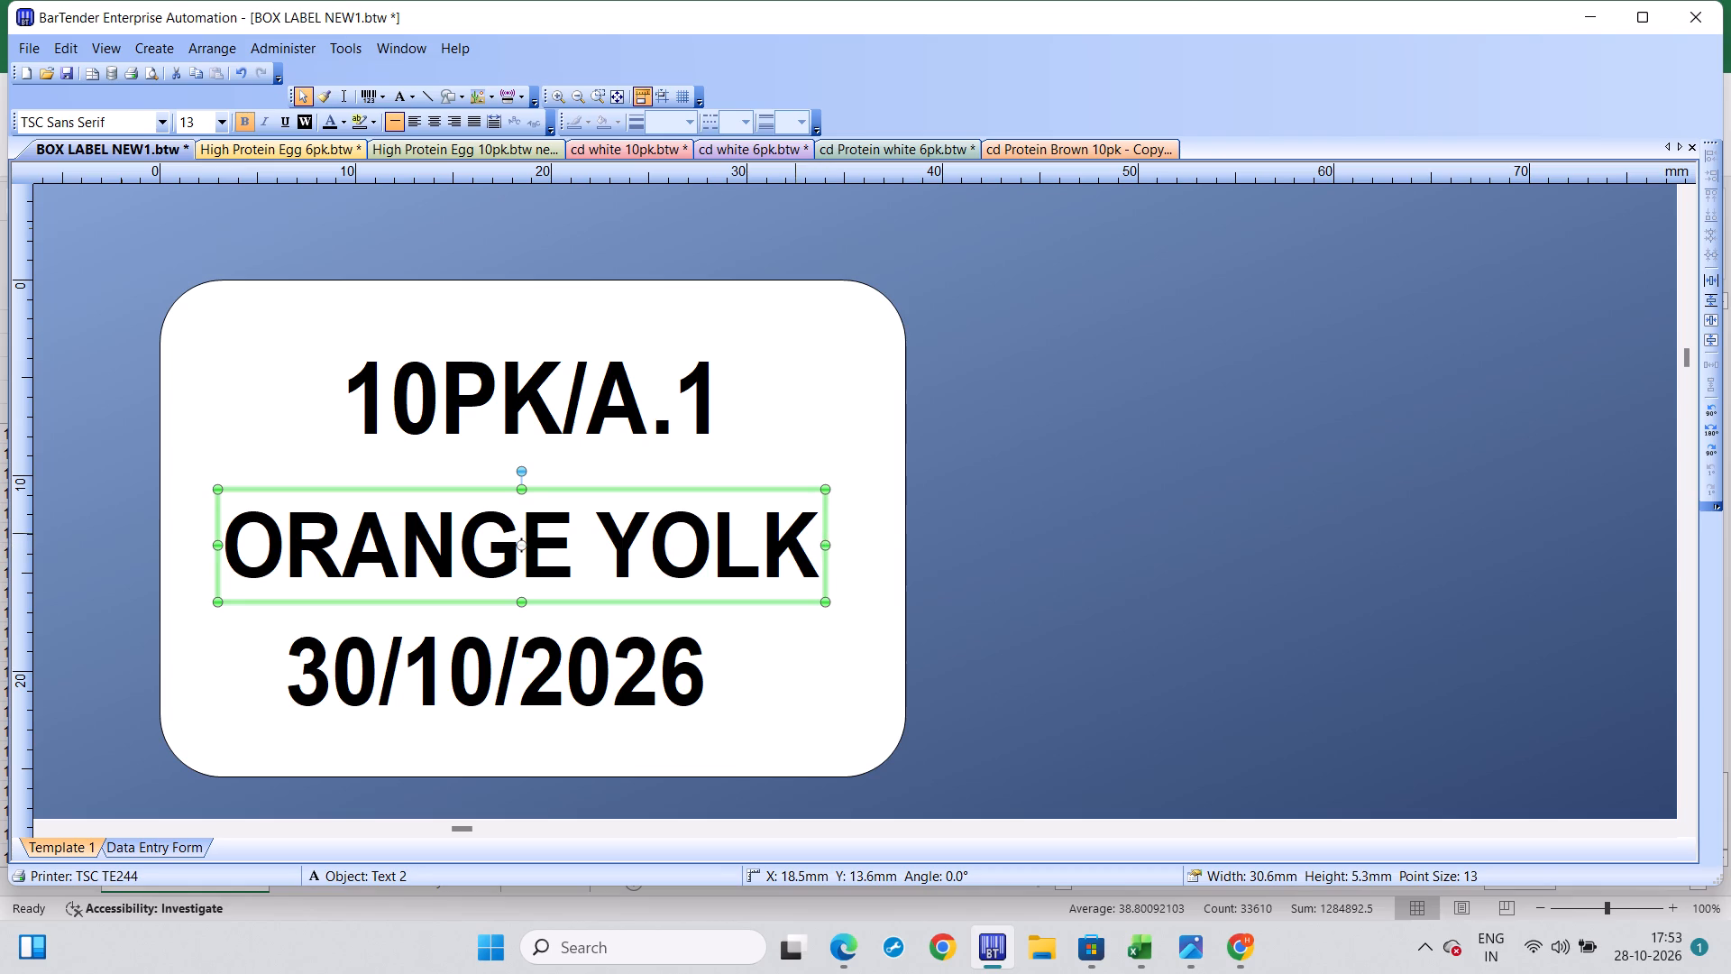
{"action": "left_click", "coordinate": [795, 533]}
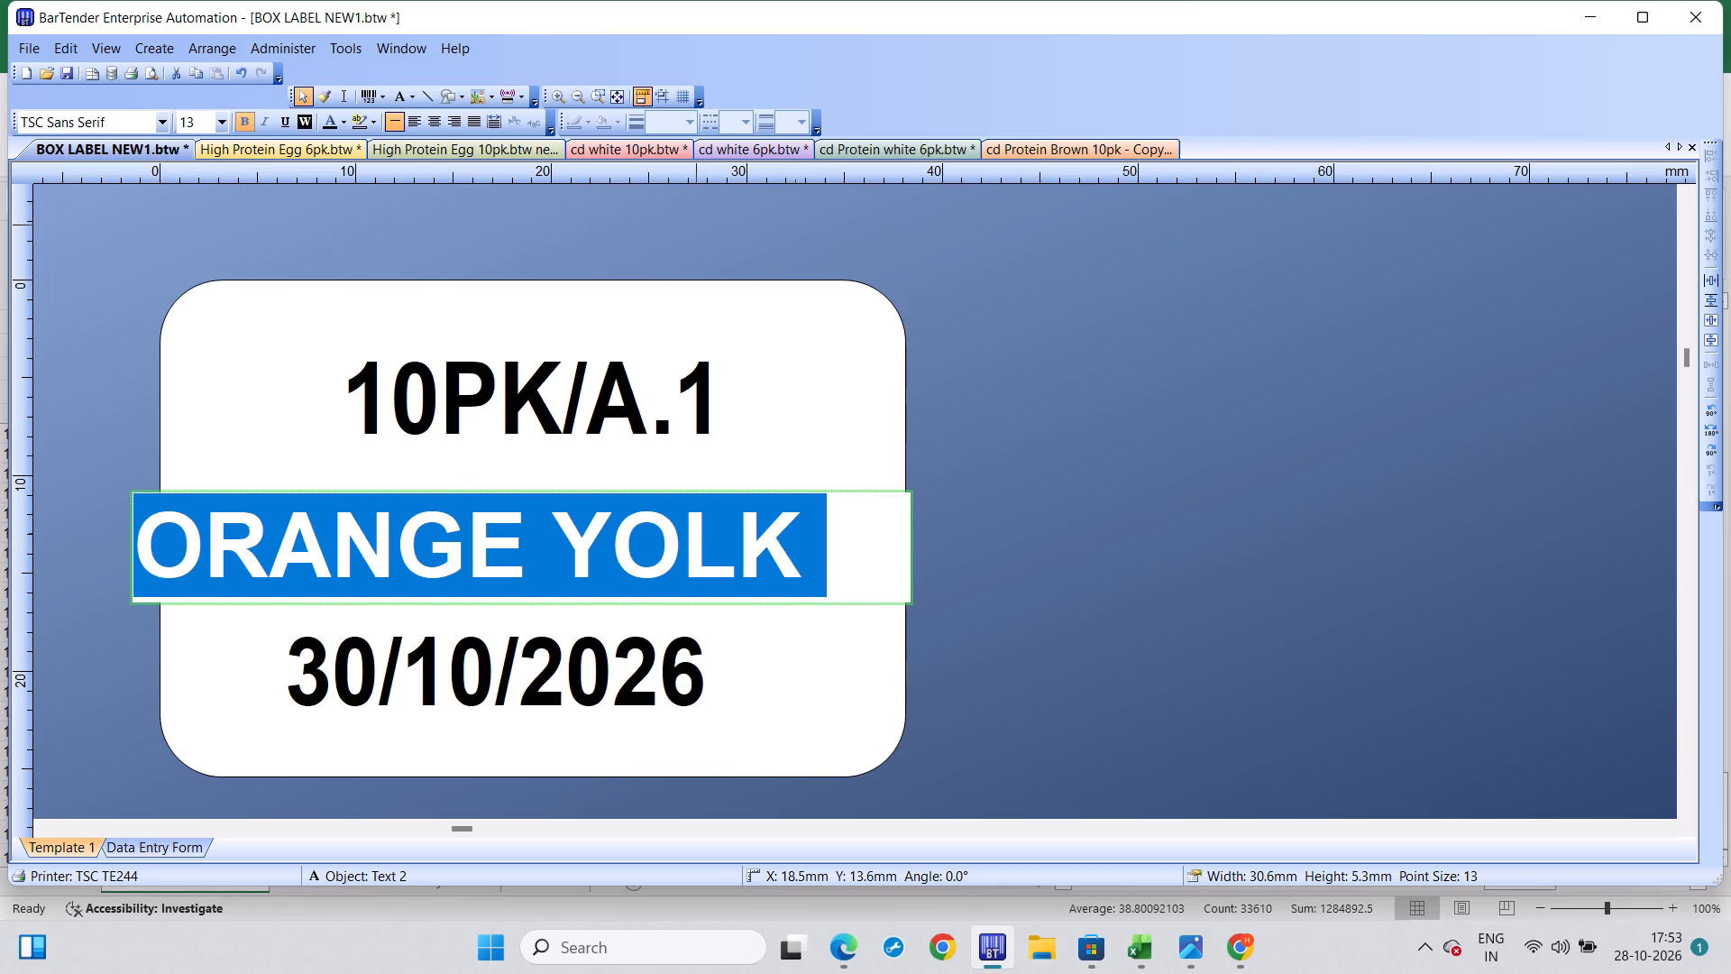
{"action": "key", "text": "BackSpace"}
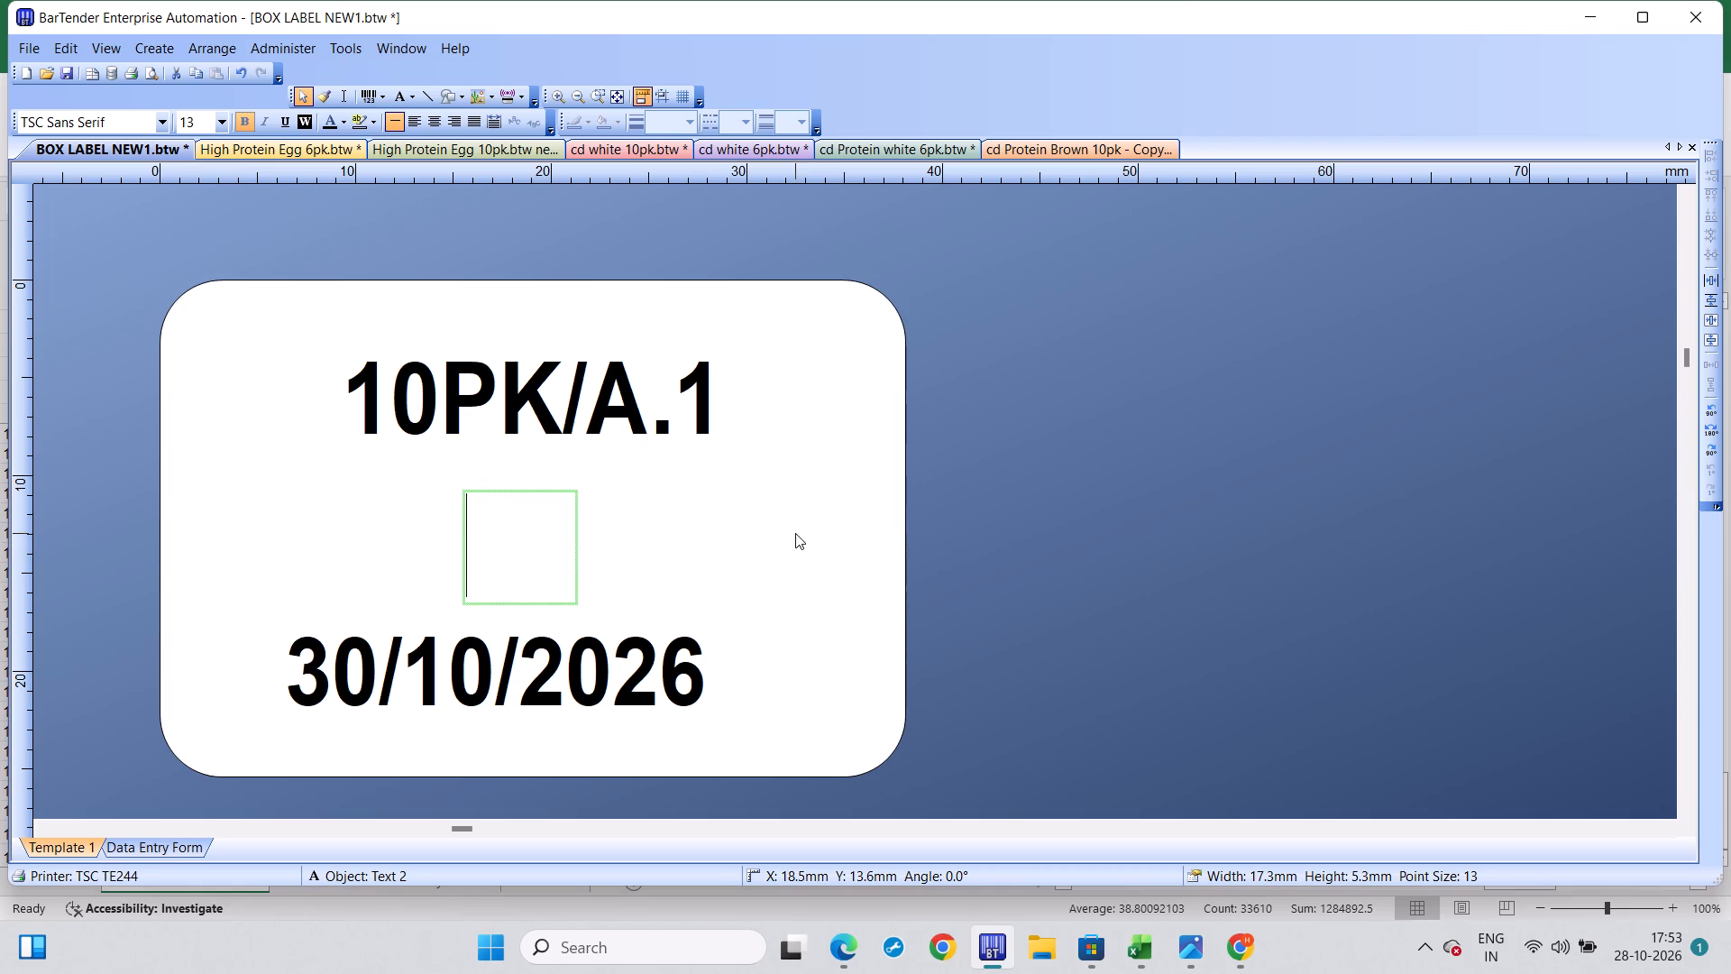
{"action": "key", "text": "p"}
{"action": "key", "text": "r"}
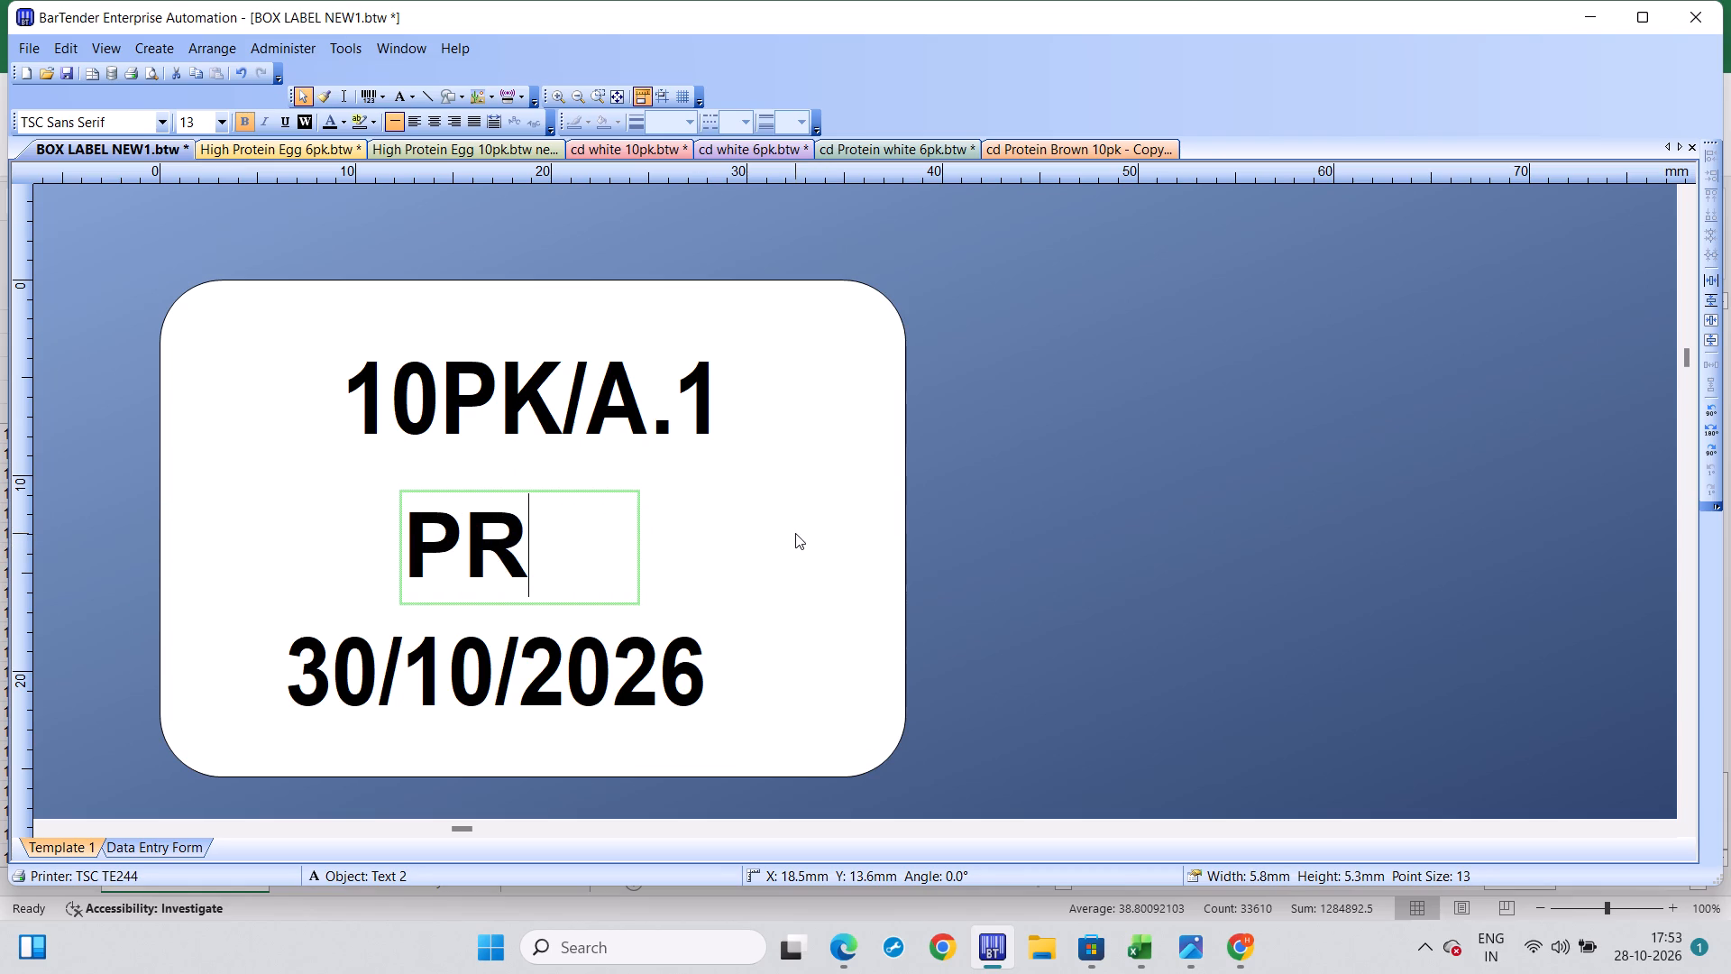
{"action": "key", "text": "o"}
{"action": "type", "text": "TEI"}
{"action": "type", "text": "N M"}
{"action": "key", "text": "a"}
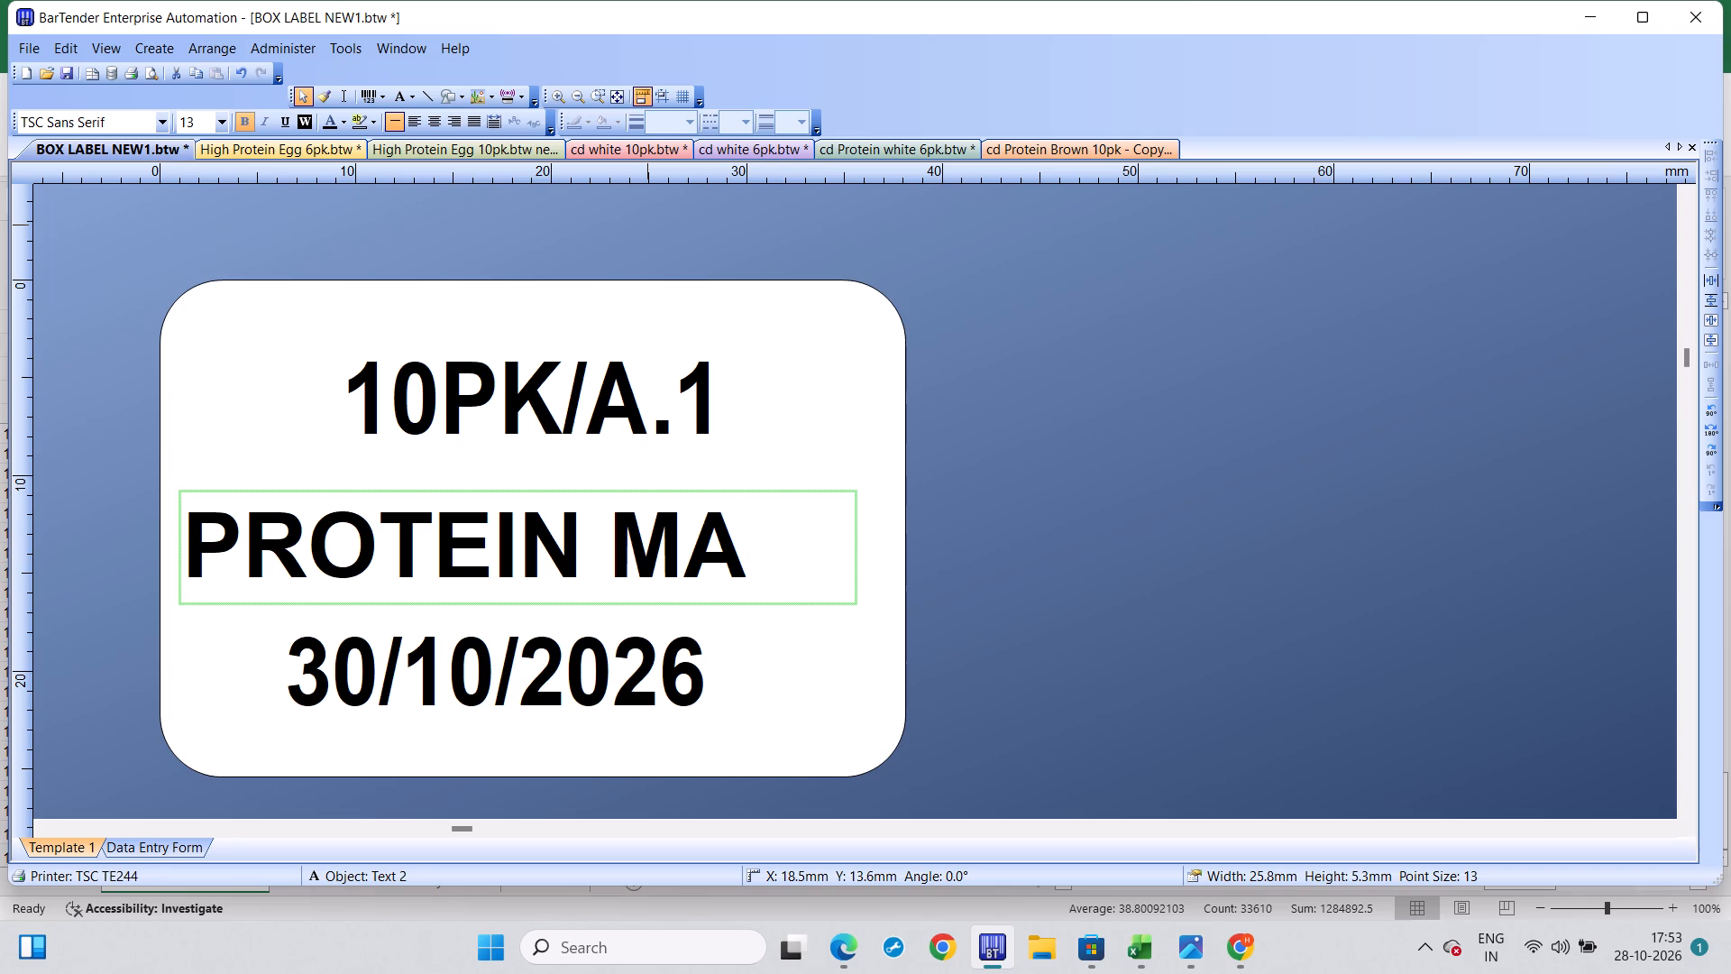
{"action": "key", "text": "x"}
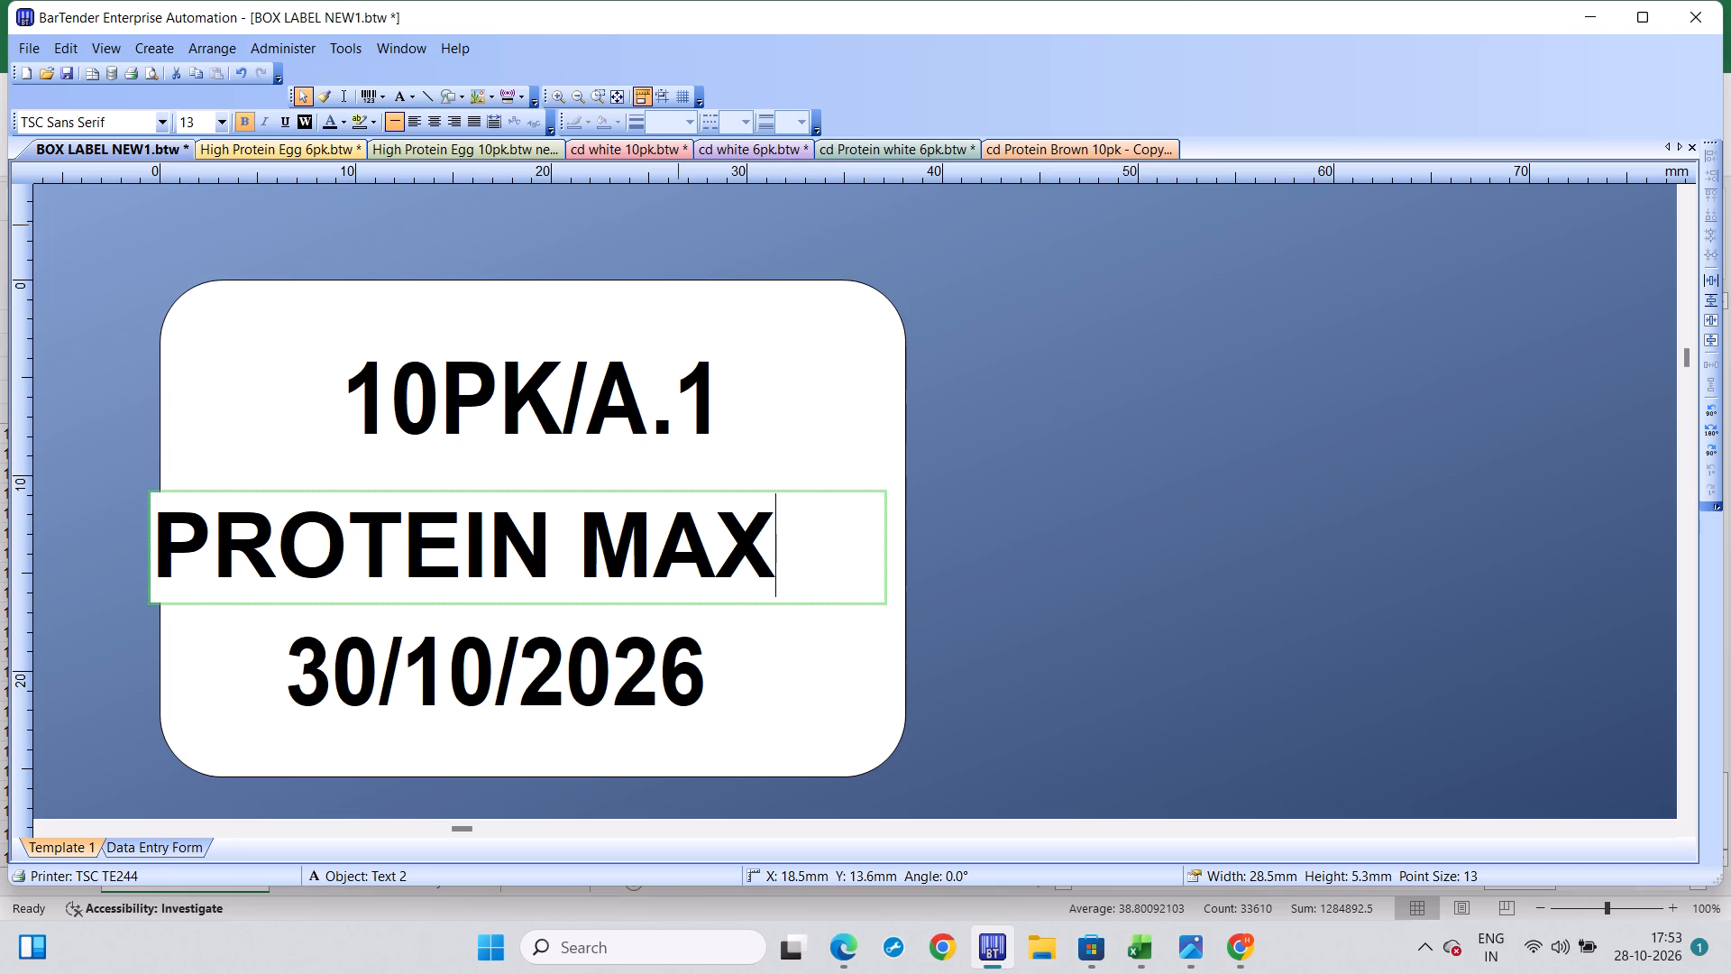
Print 30 copies of the 10PK/A.1 PROTEIN MAX label on the TSC TE244 printer.
{"action": "key", "text": "ctrl+p"}
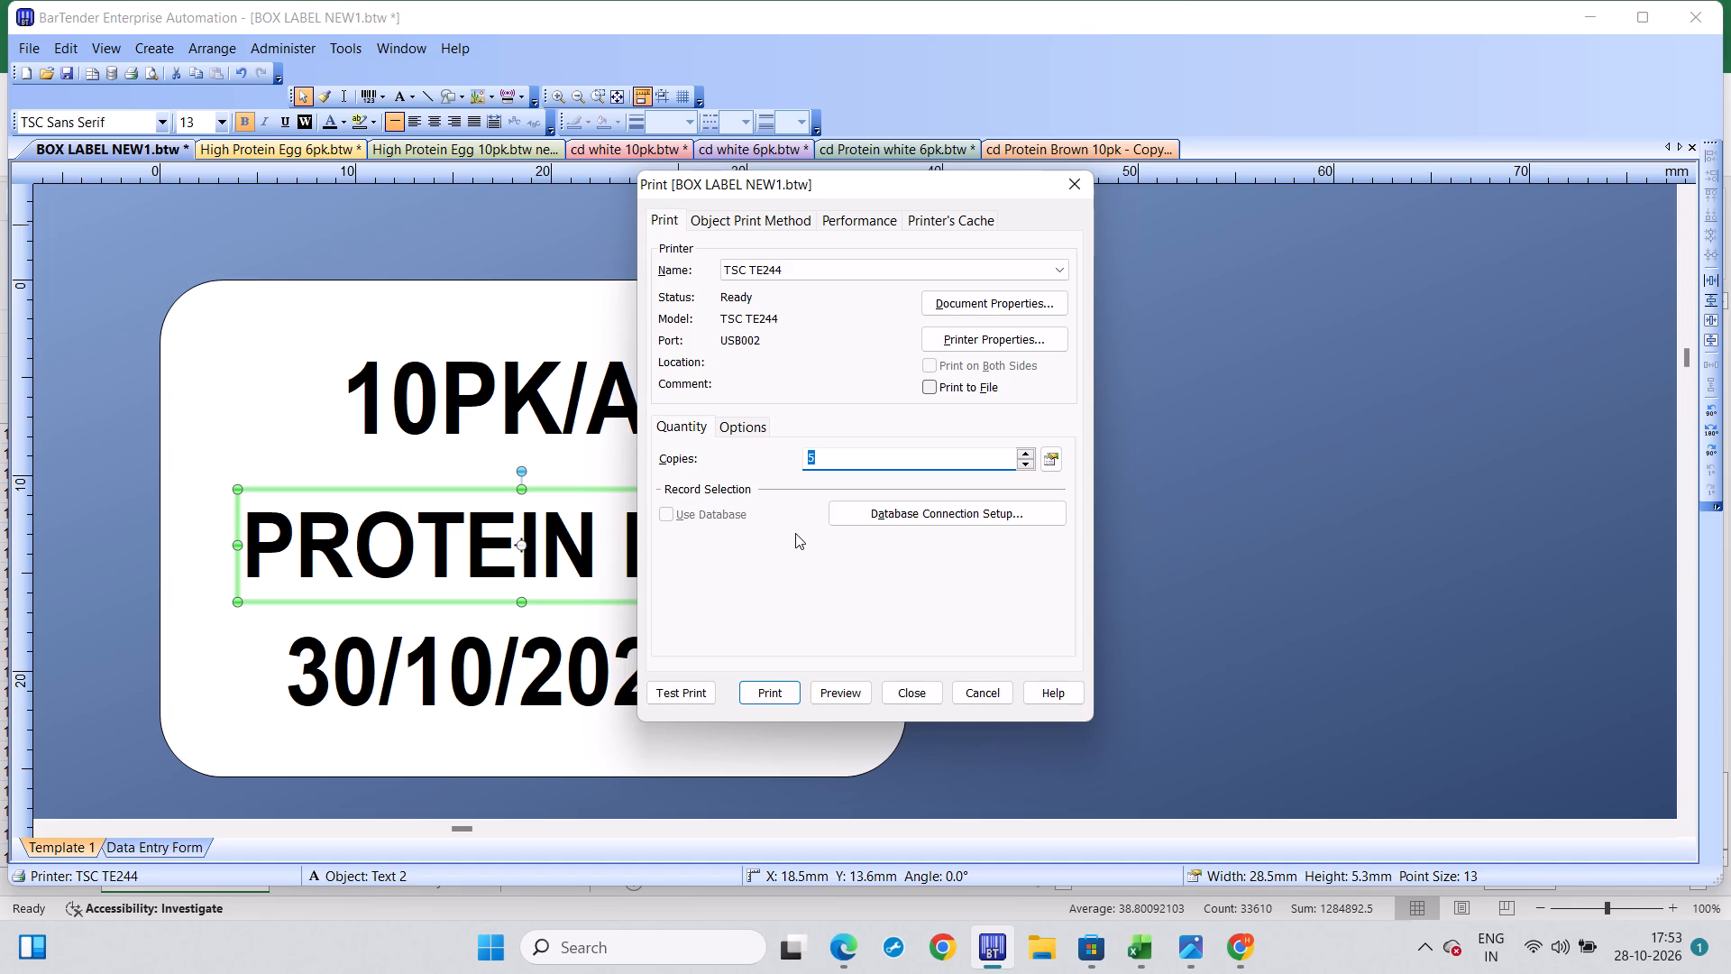
{"action": "type", "text": "30"}
{"action": "key", "text": "Return"}
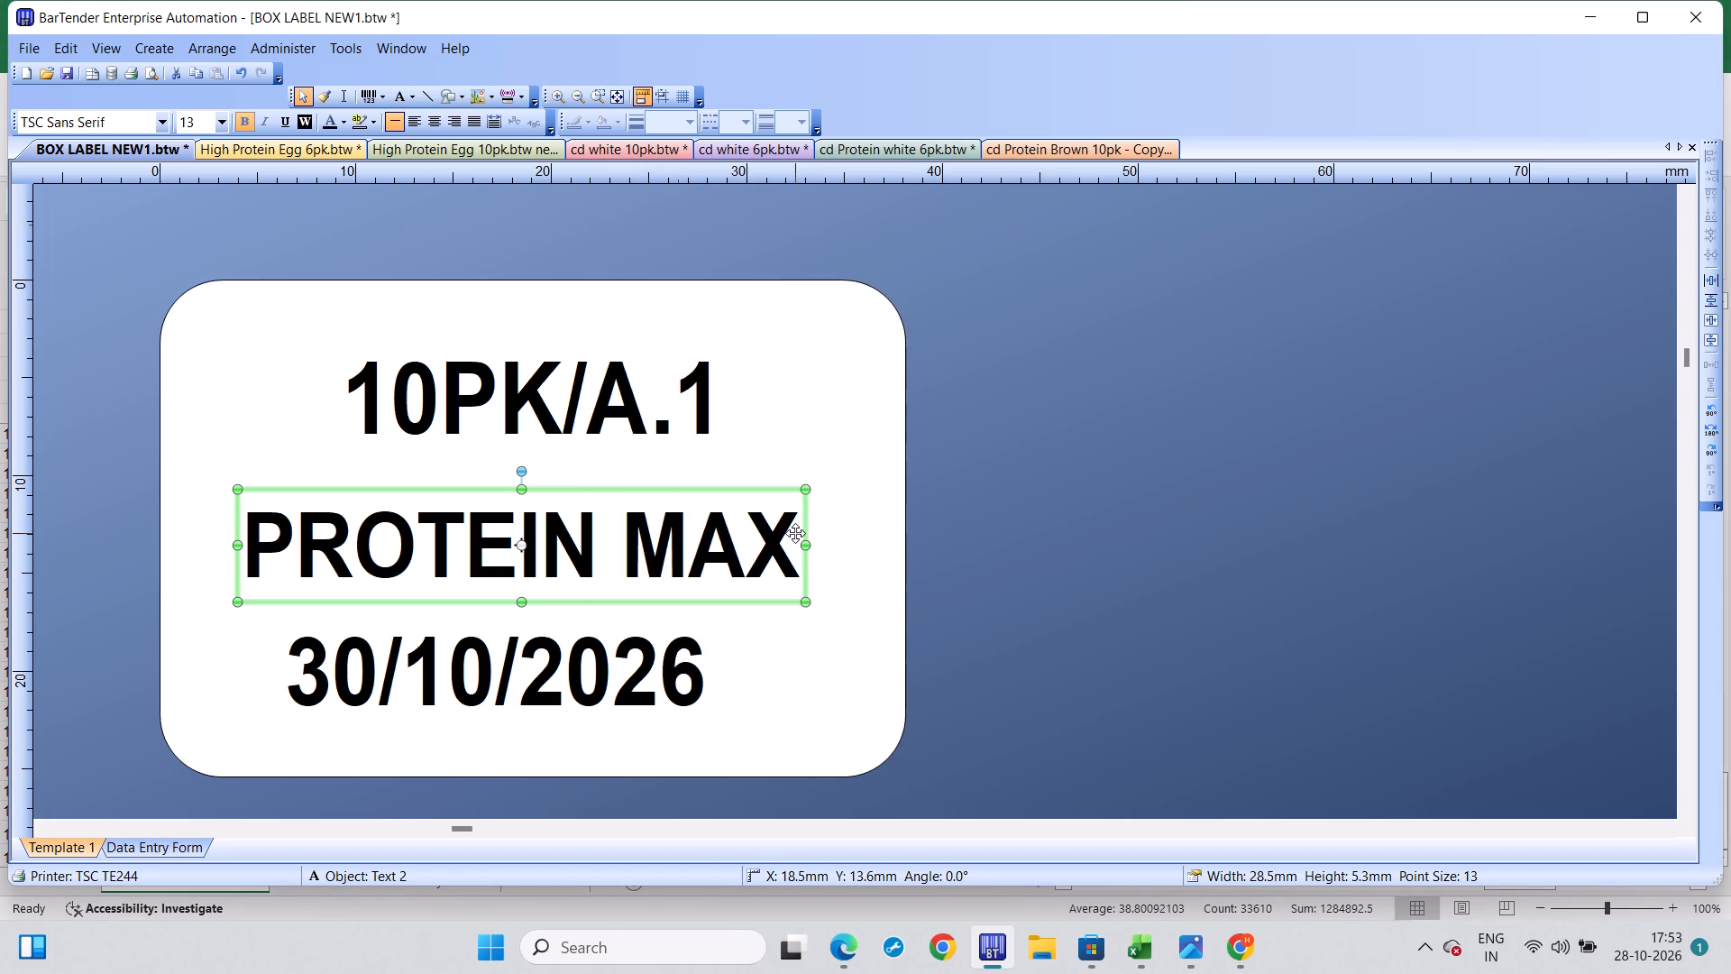
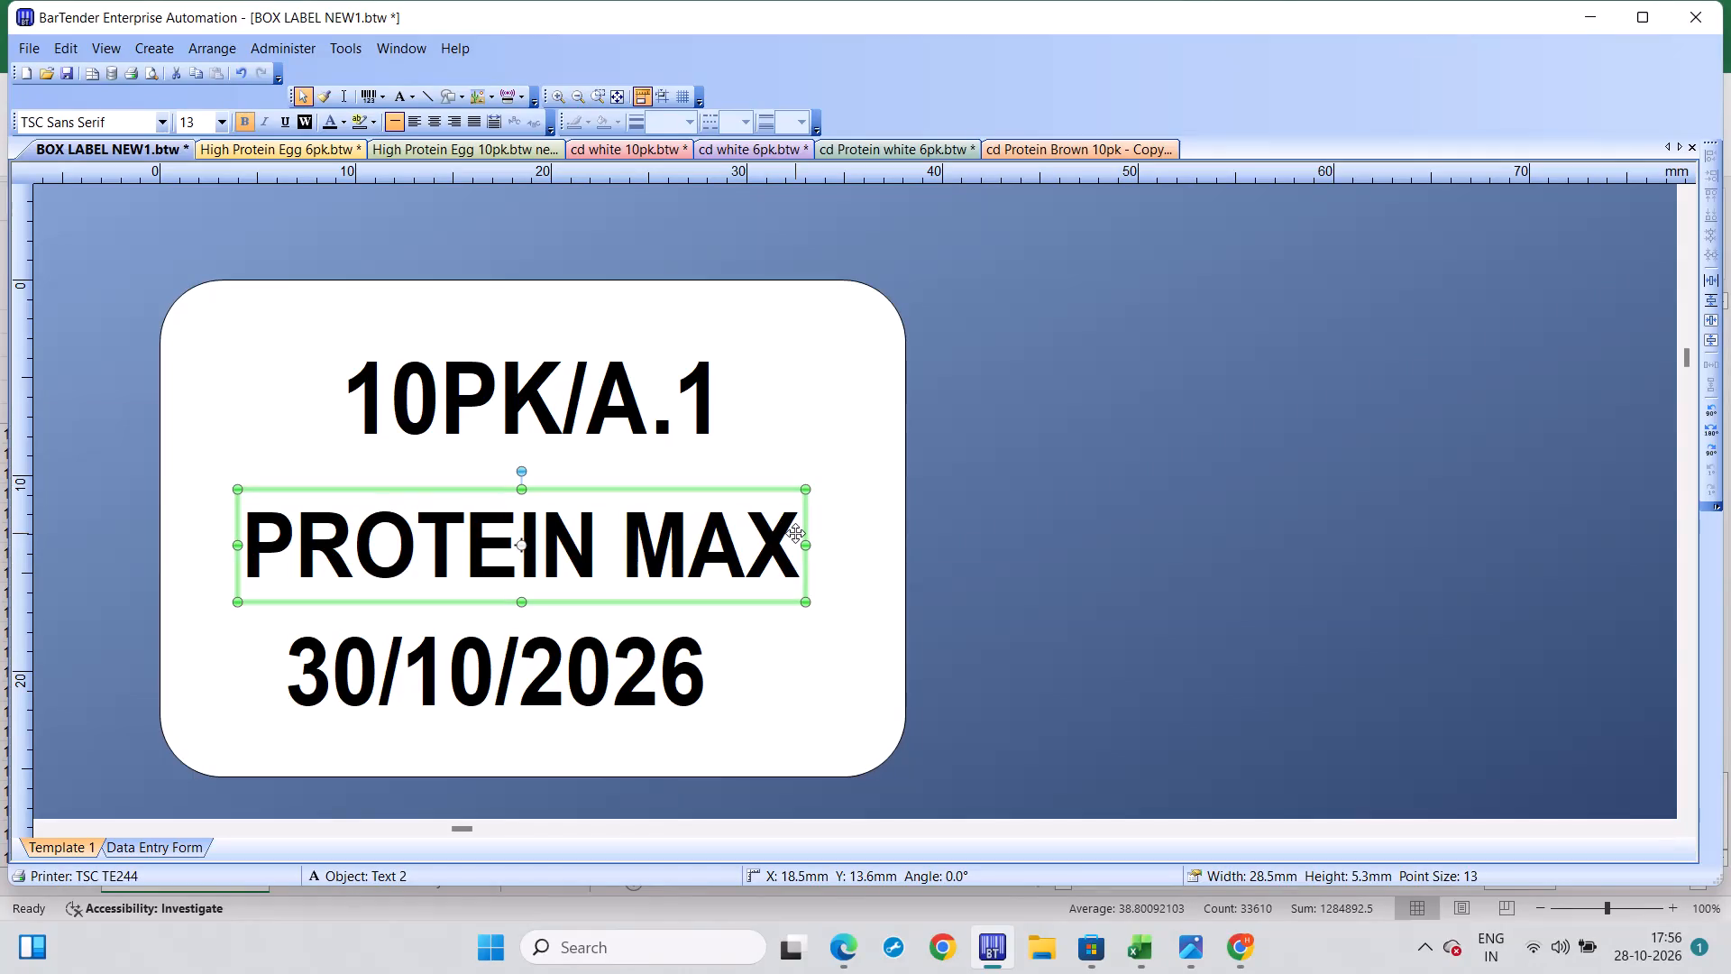
Replace the product name on the label's middle line with JUMBO XL.
{"action": "left_click", "coordinate": [771, 531]}
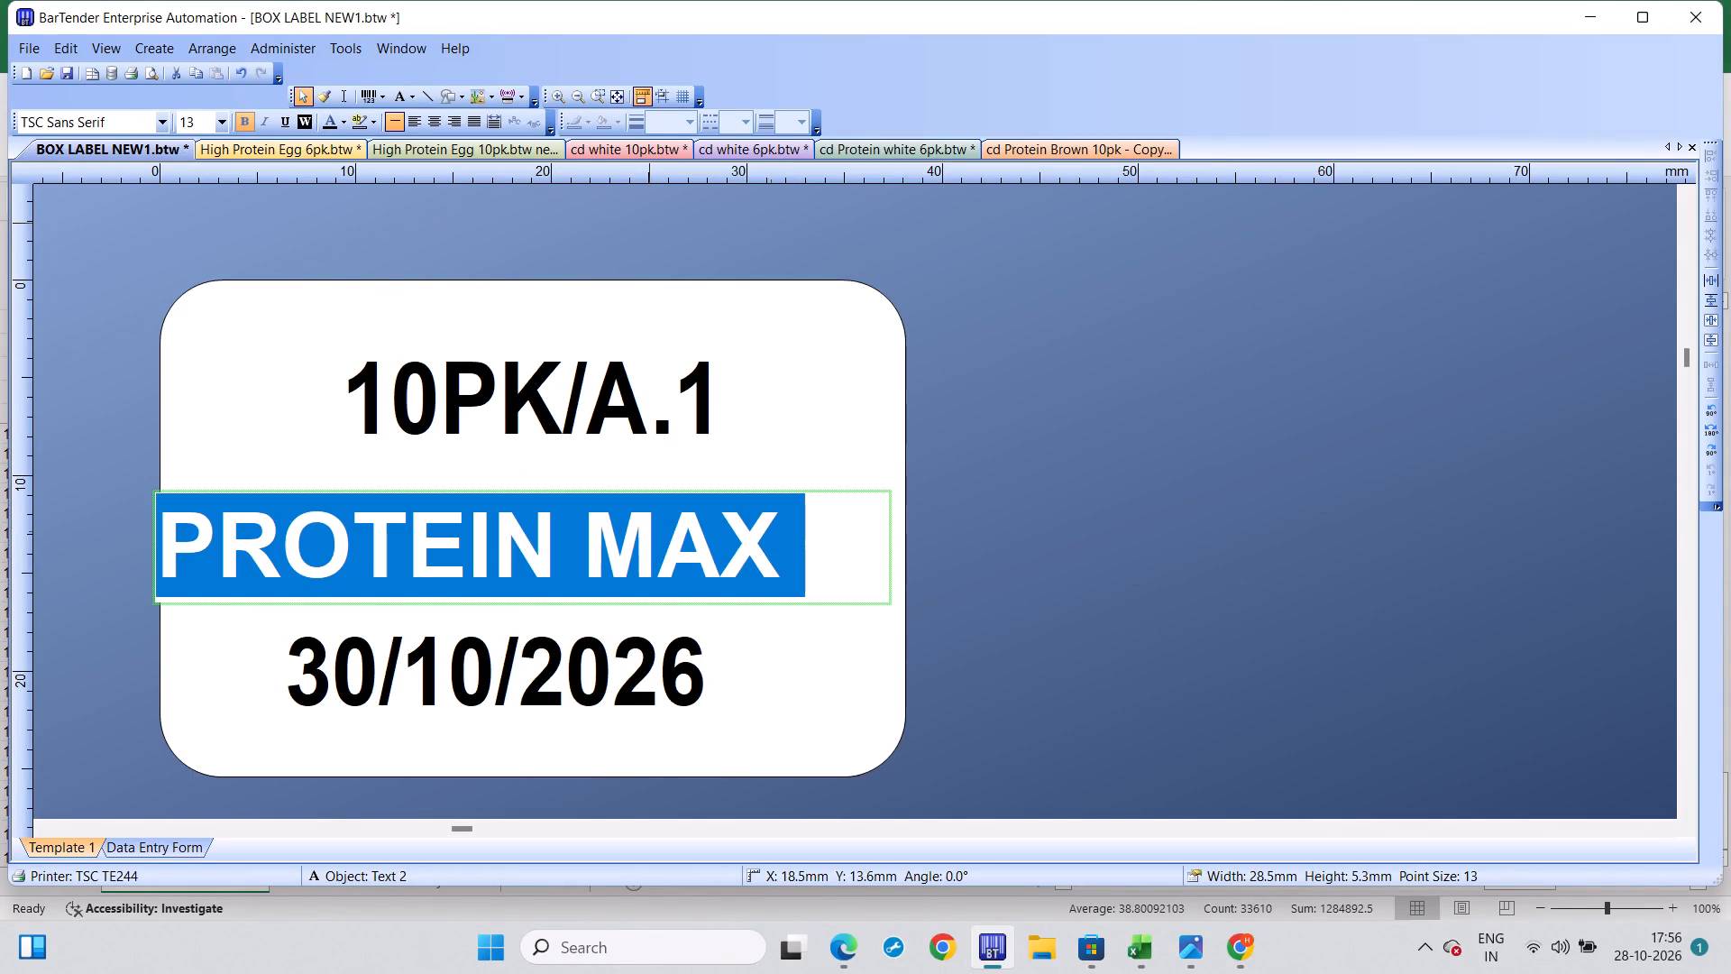
{"action": "key", "text": "BackSpace"}
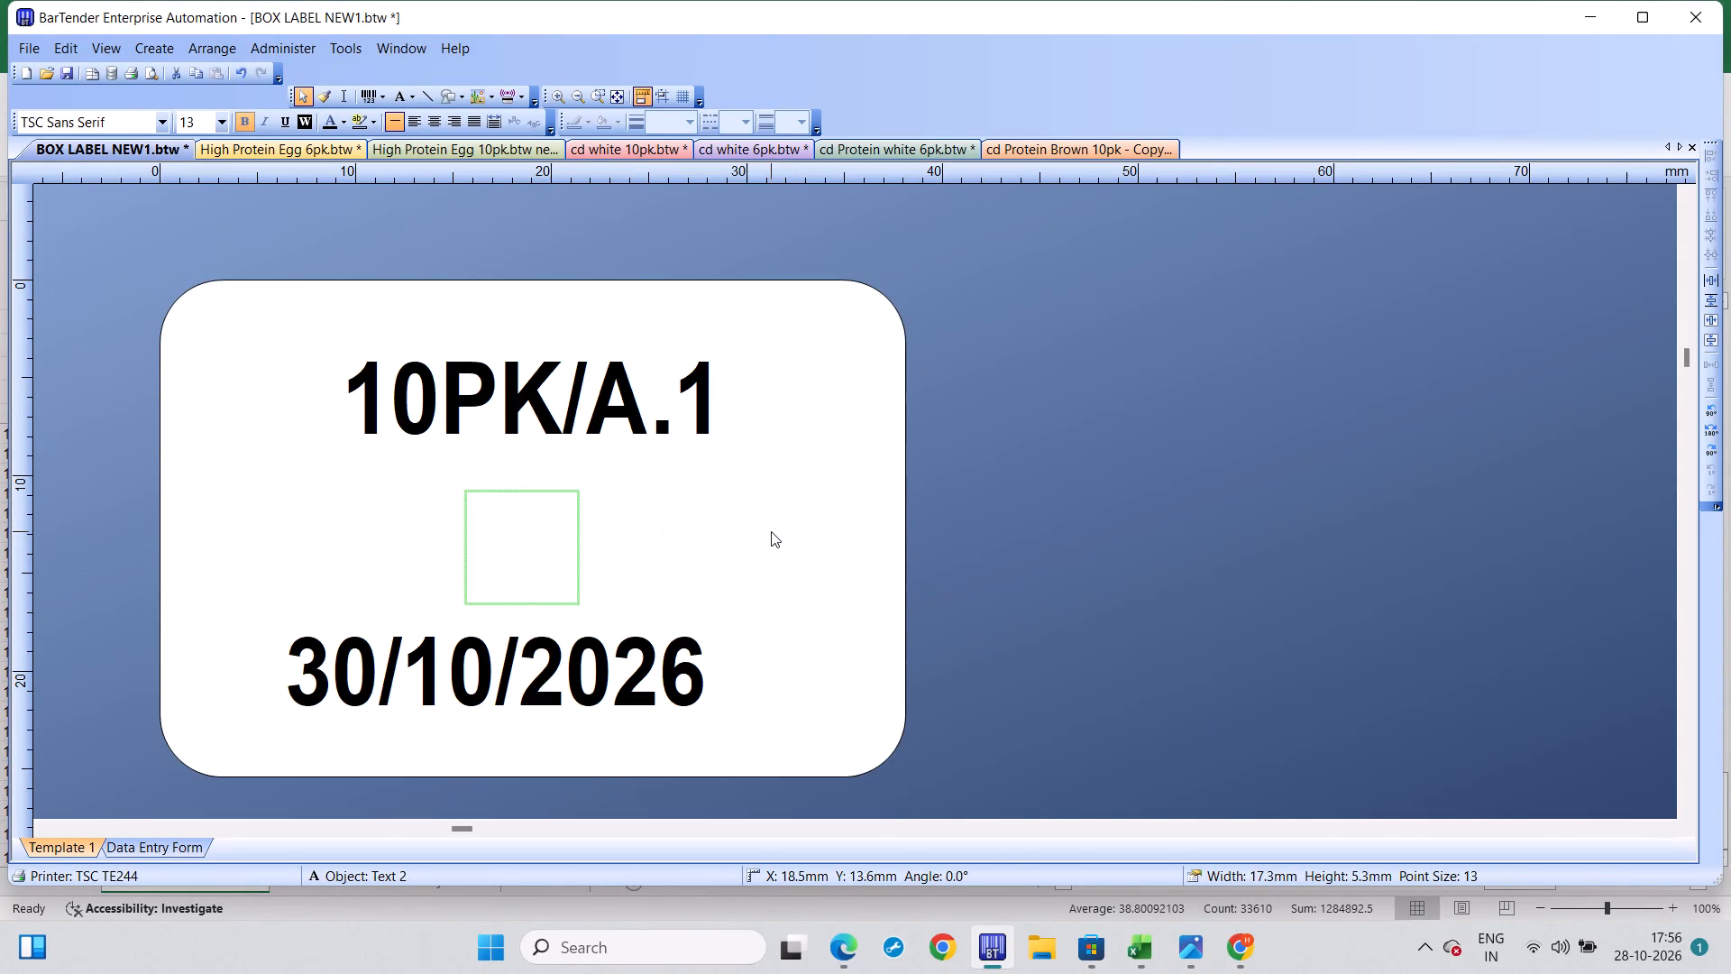
{"action": "key", "text": "j"}
{"action": "type", "text": "UMBO"}
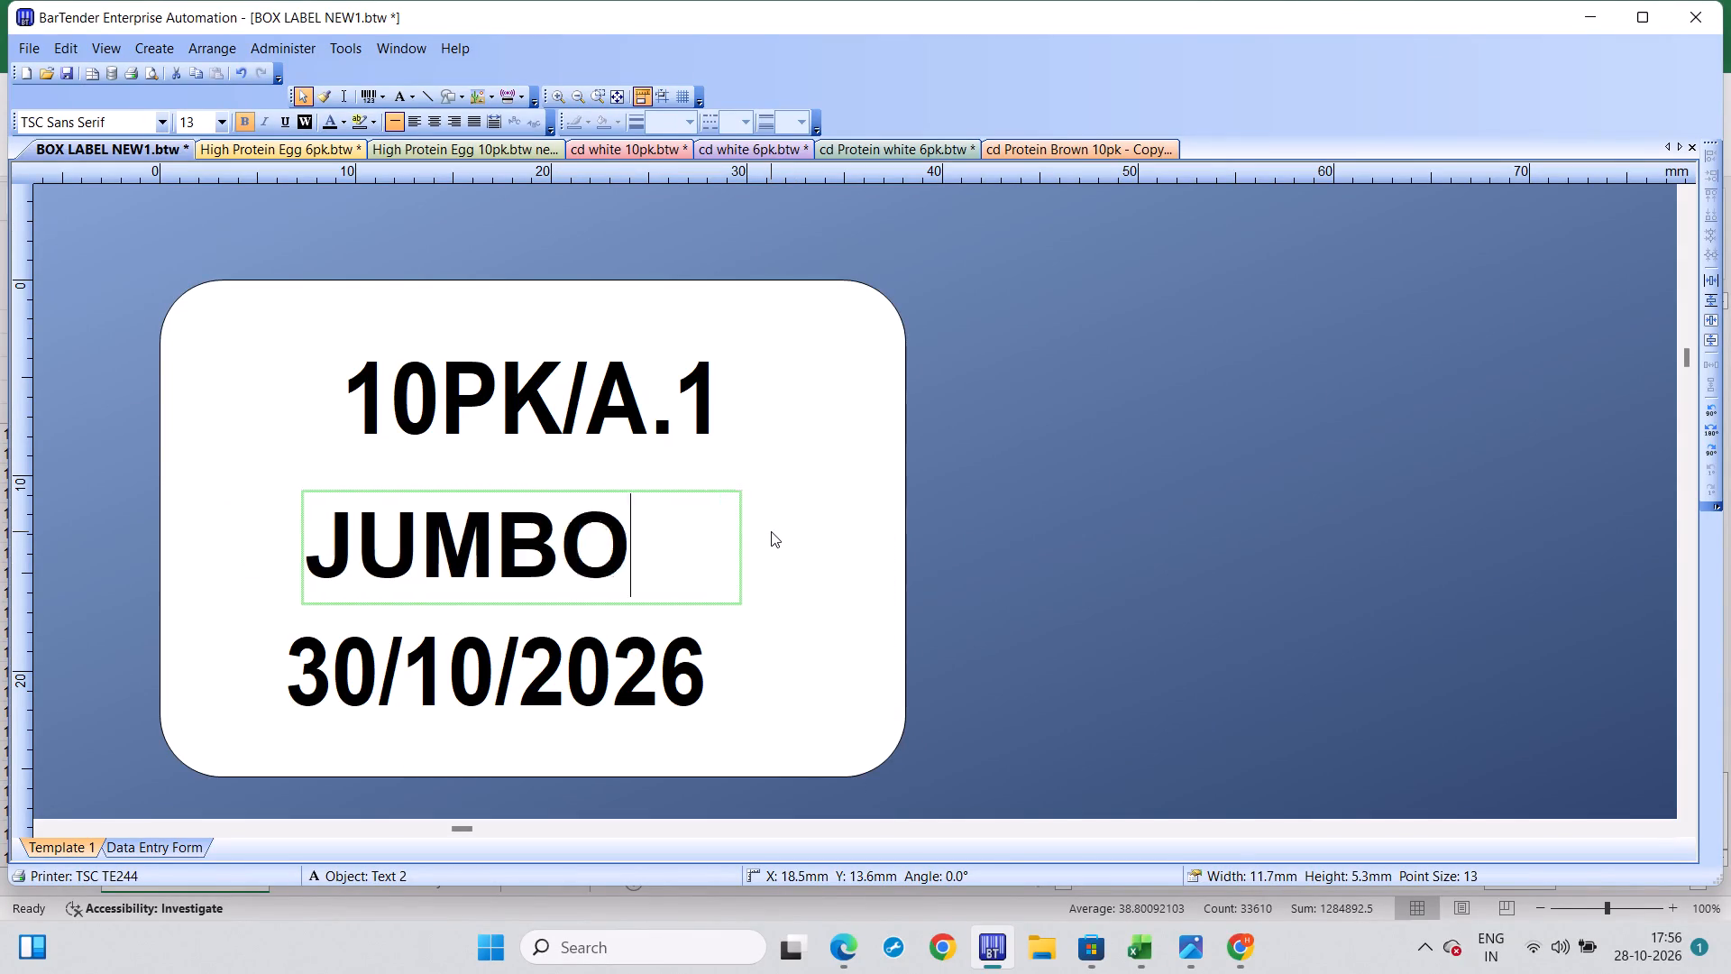
{"action": "key", "text": "space"}
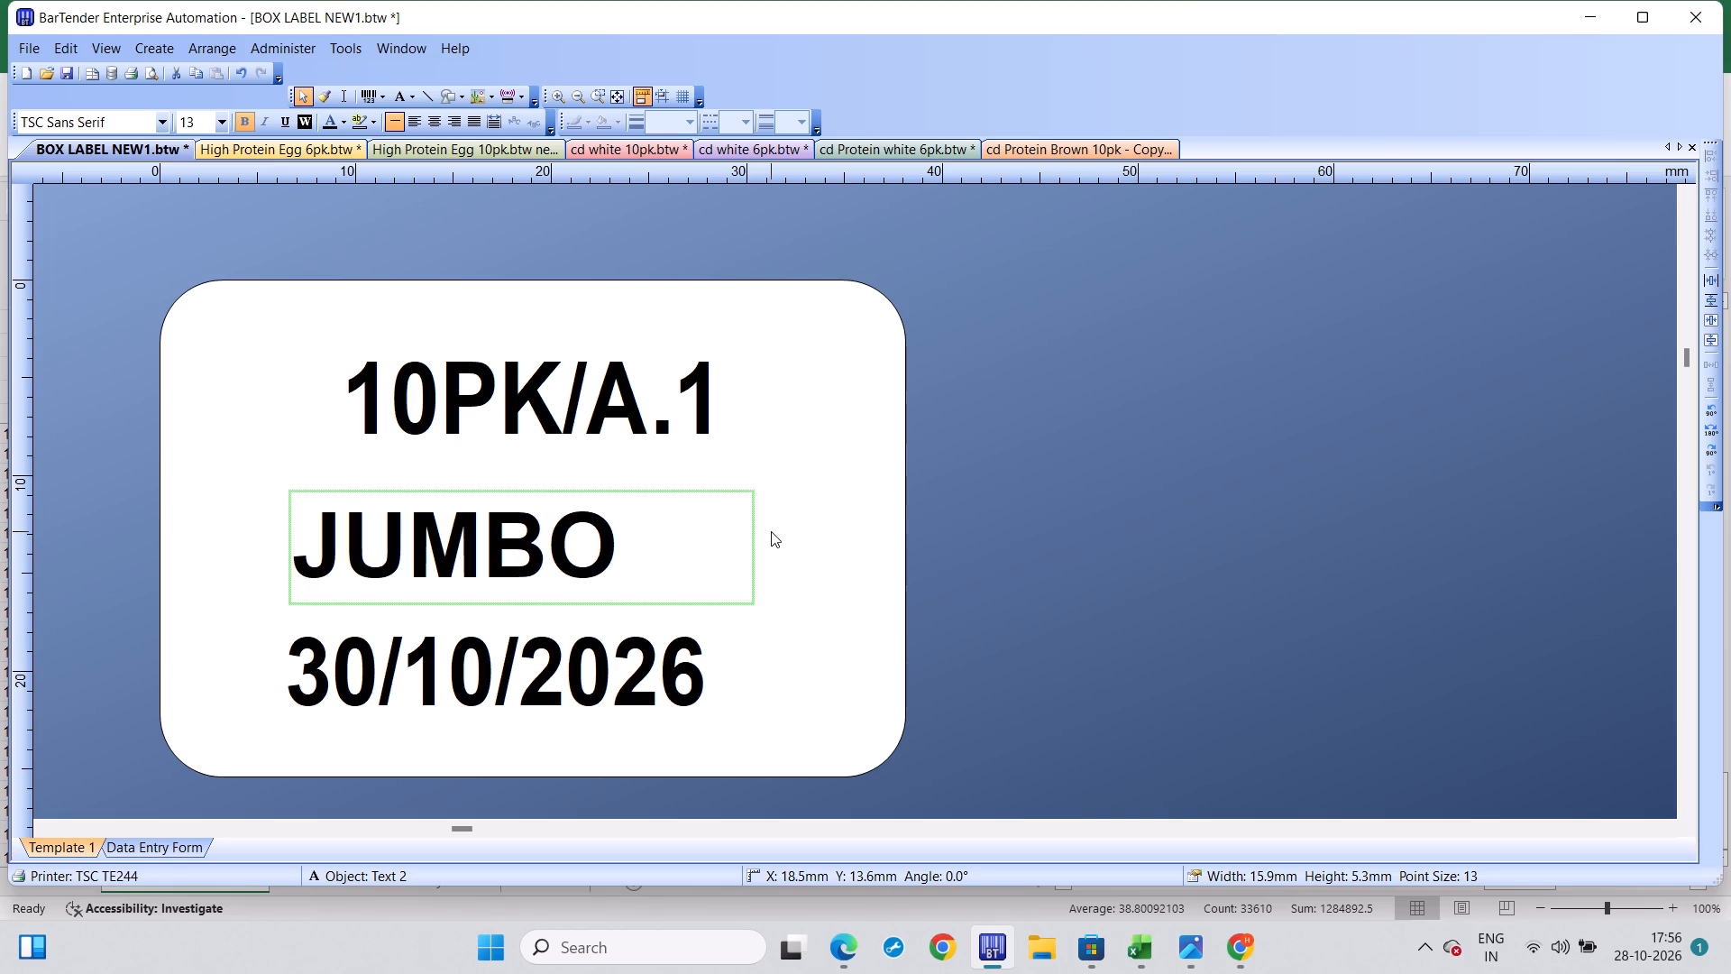
{"action": "key", "text": "x"}
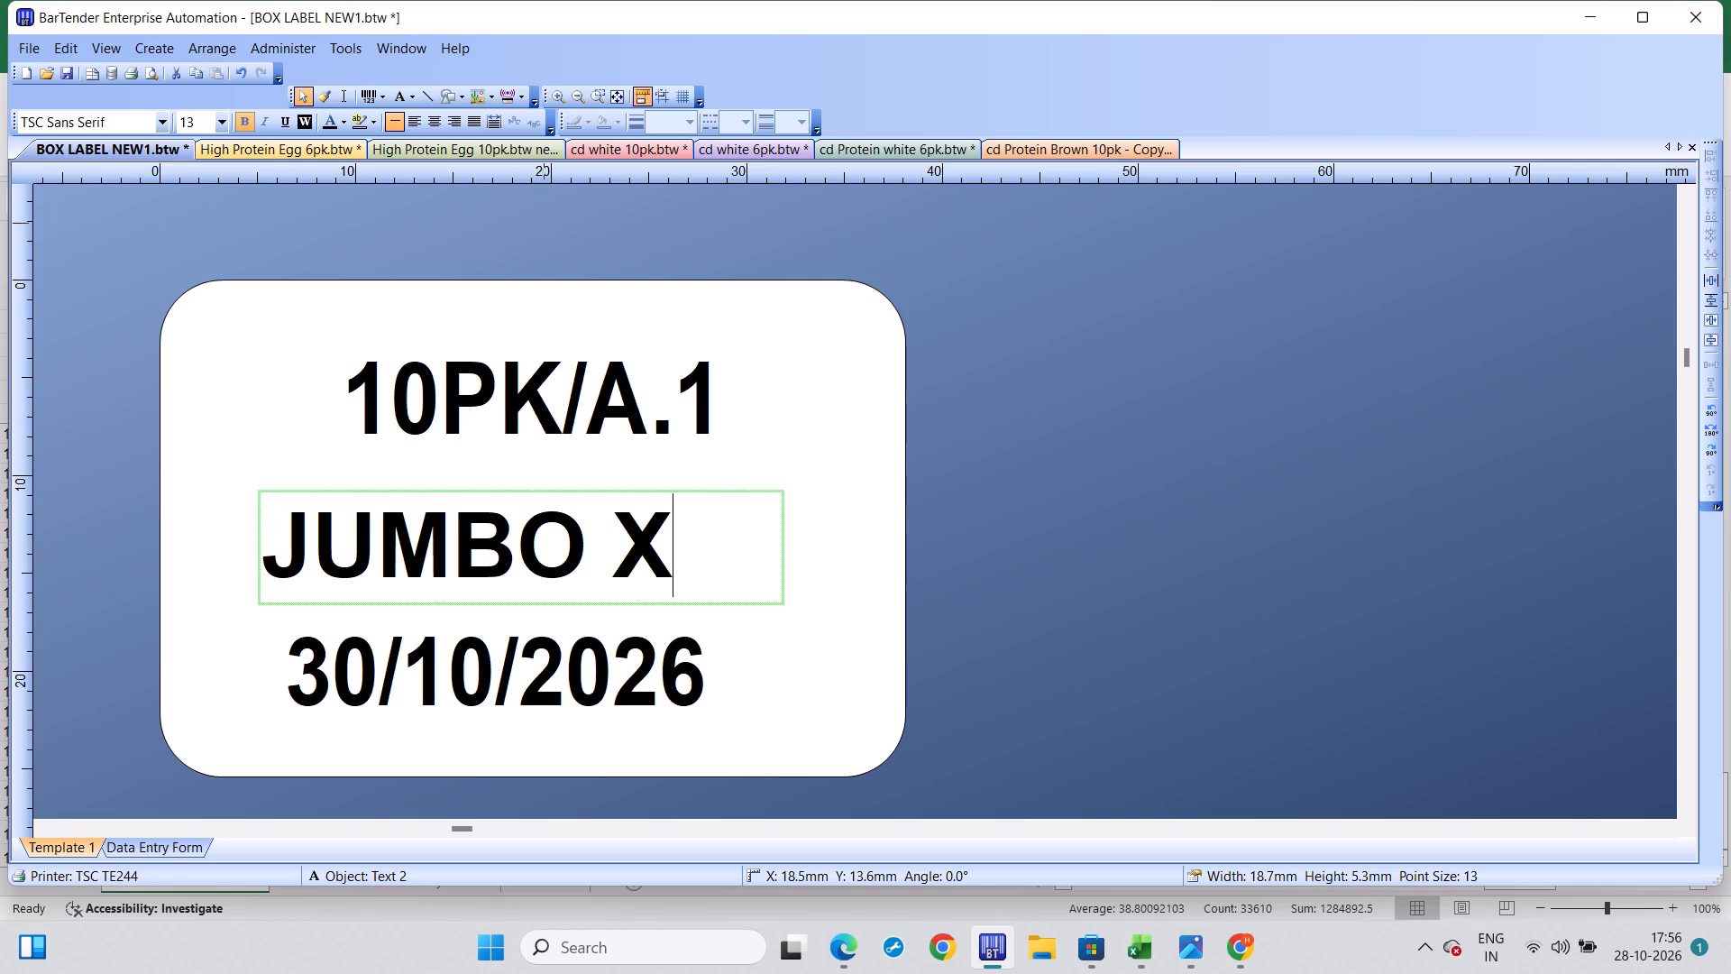
{"action": "key", "text": "l"}
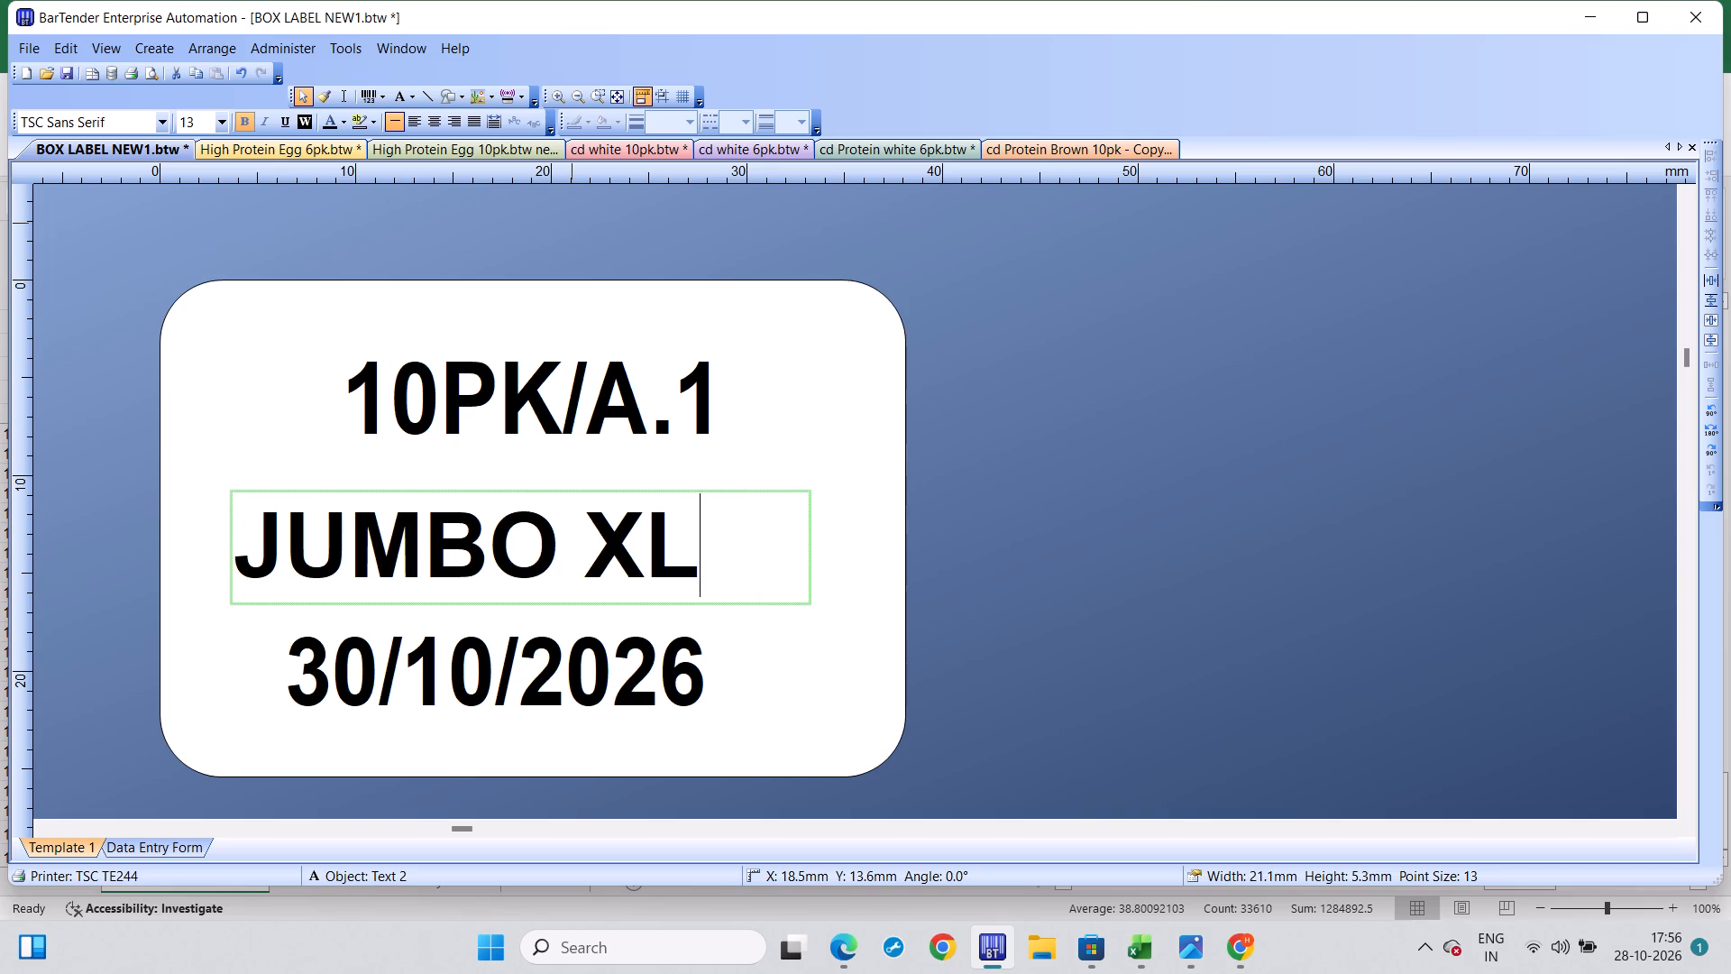
Print 5 copies of the 10PK/A.1 JUMBO XL label on the TSC TE244 printer.
{"action": "key", "text": "ctrl+p"}
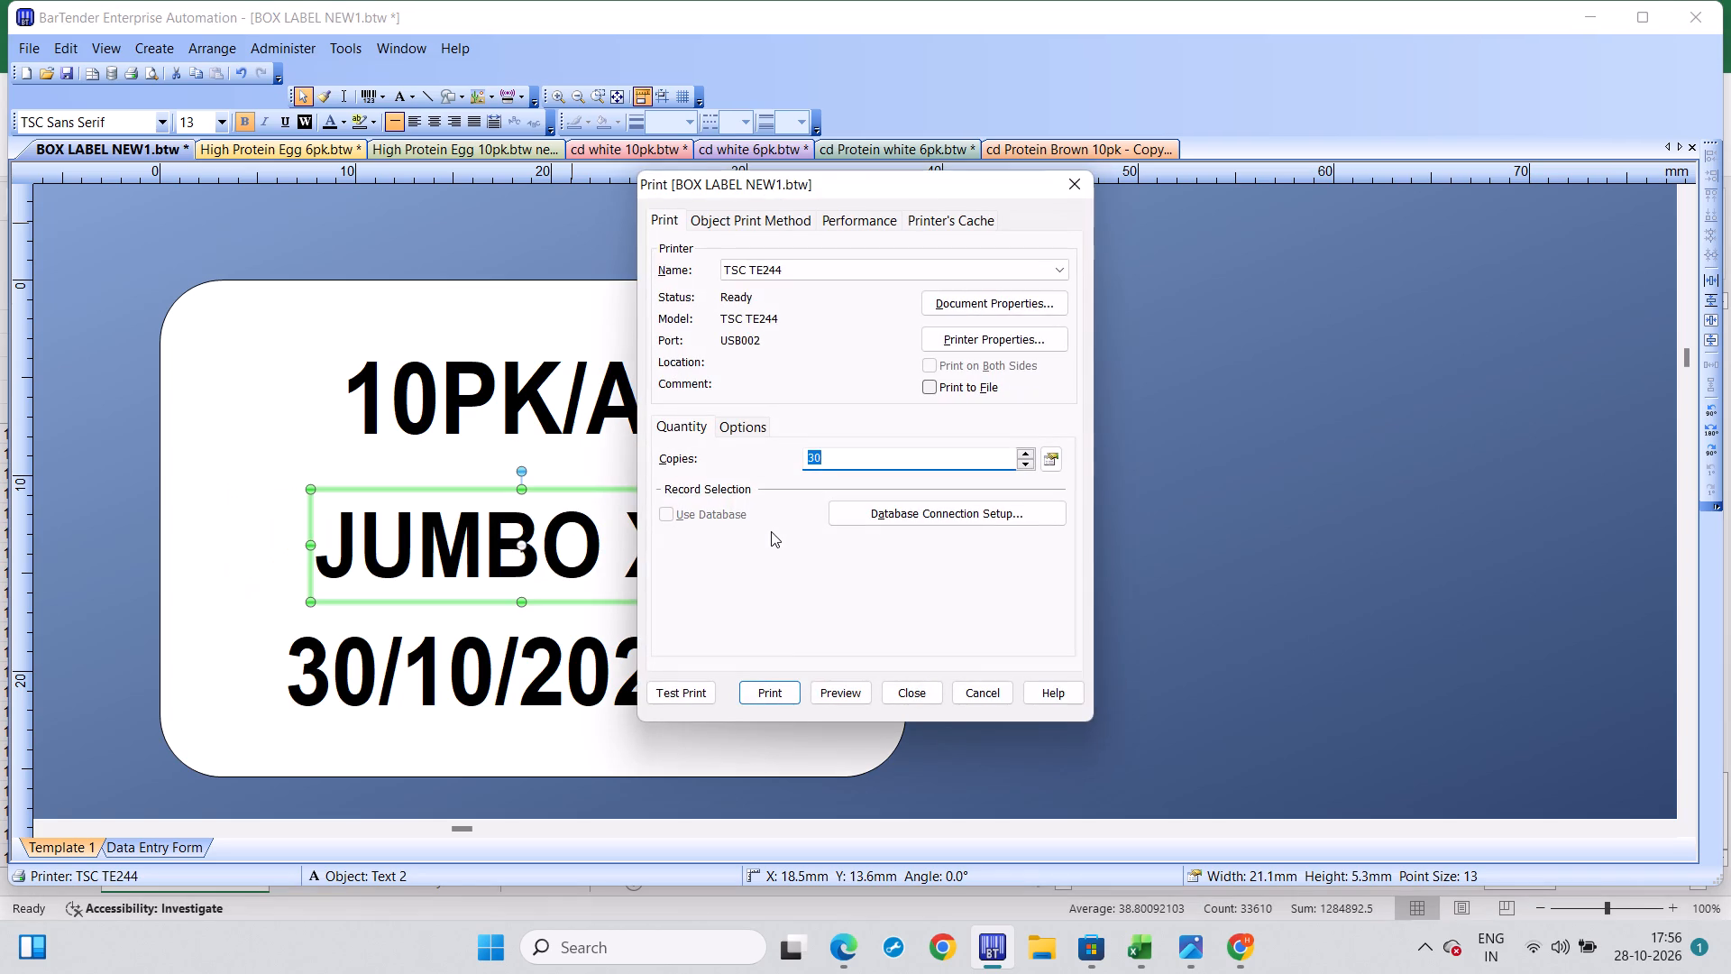
{"action": "key", "text": "5"}
{"action": "key", "text": "Return"}
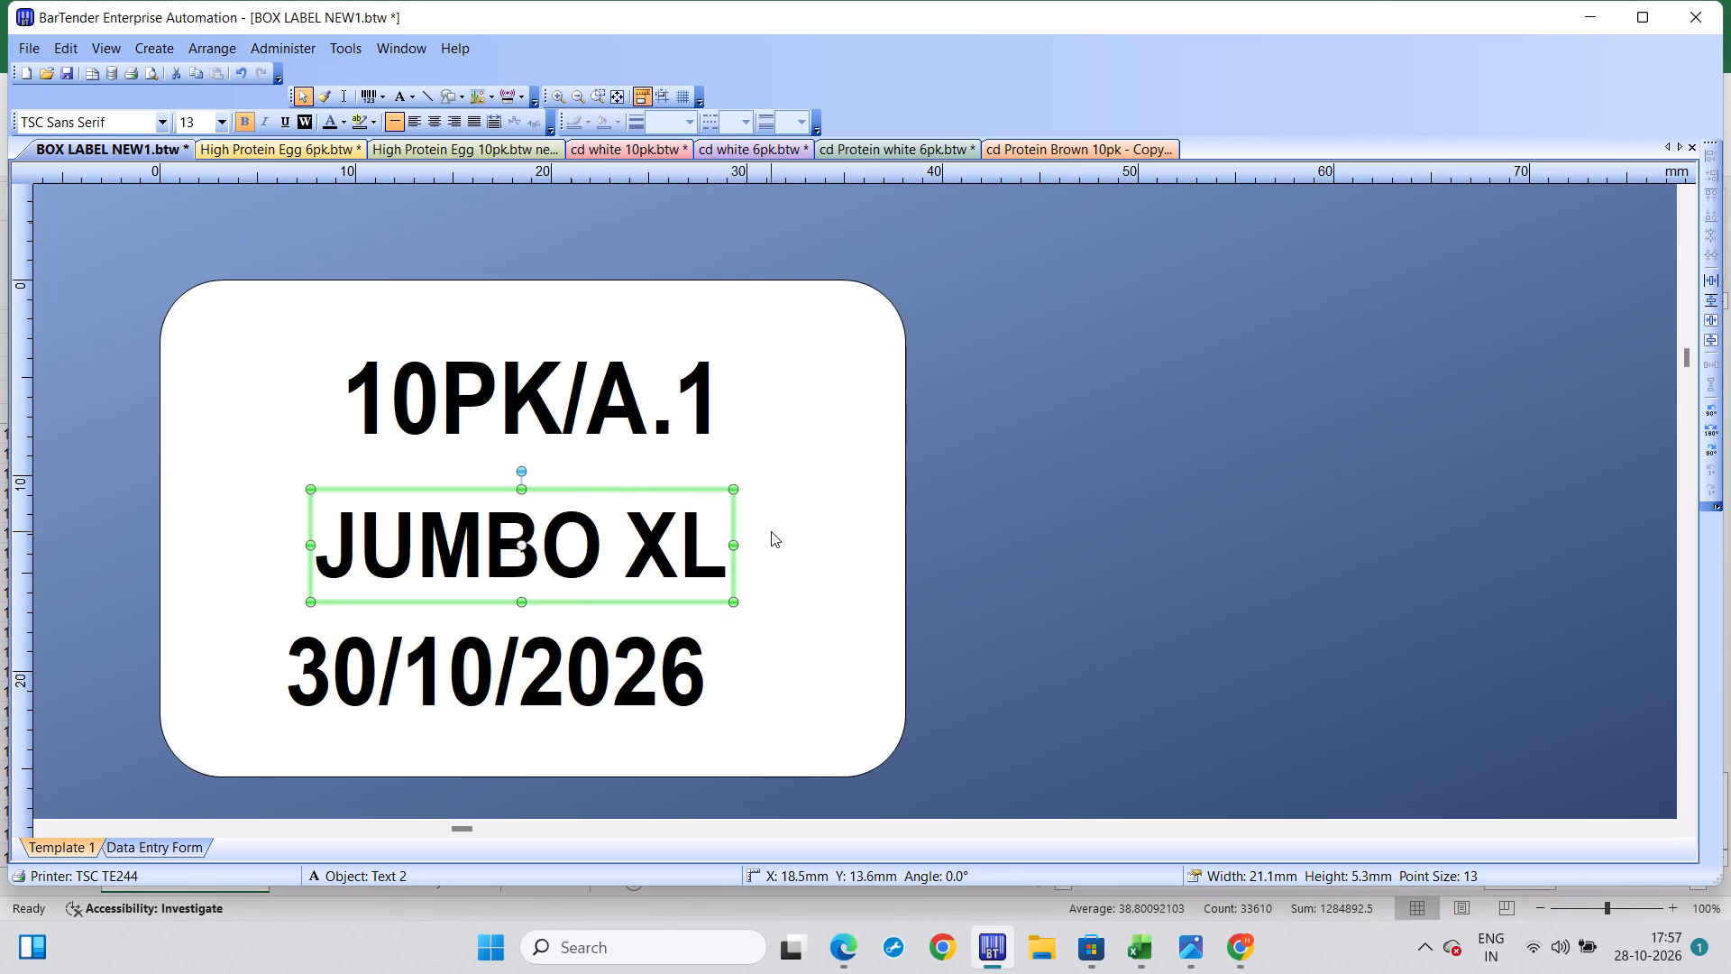
Change the pack-size text on the label's top line to 06PK/A.1.
{"action": "left_click", "coordinate": [444, 381]}
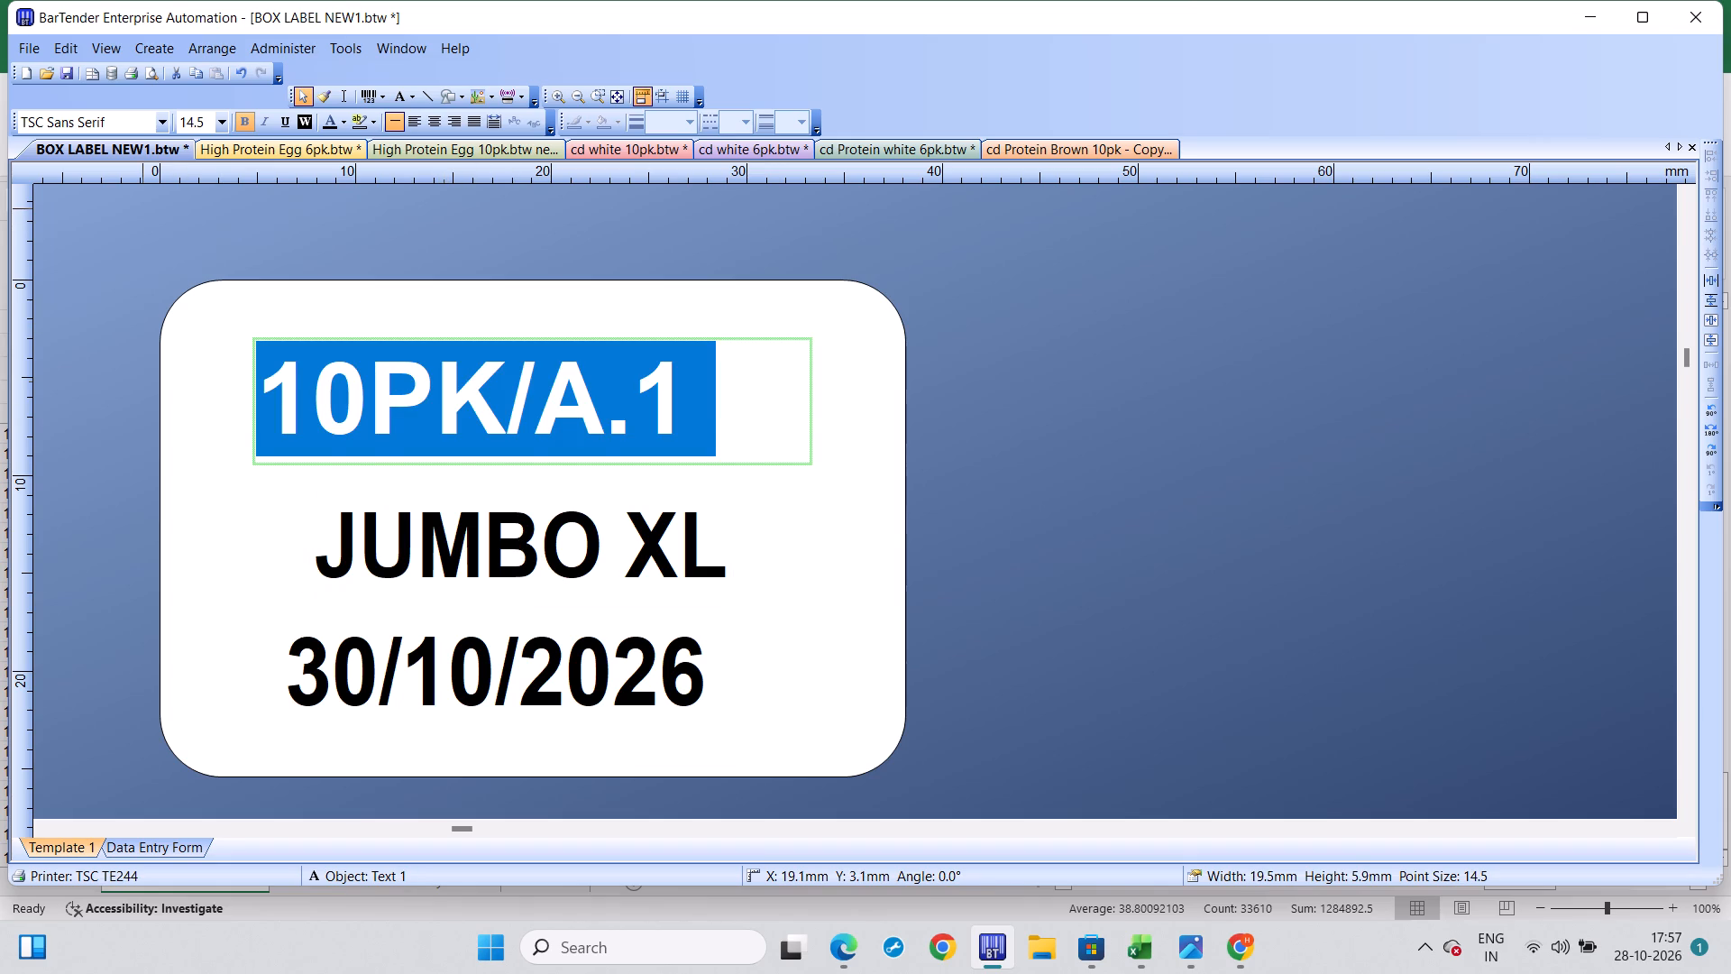
{"action": "left_click", "coordinate": [364, 364]}
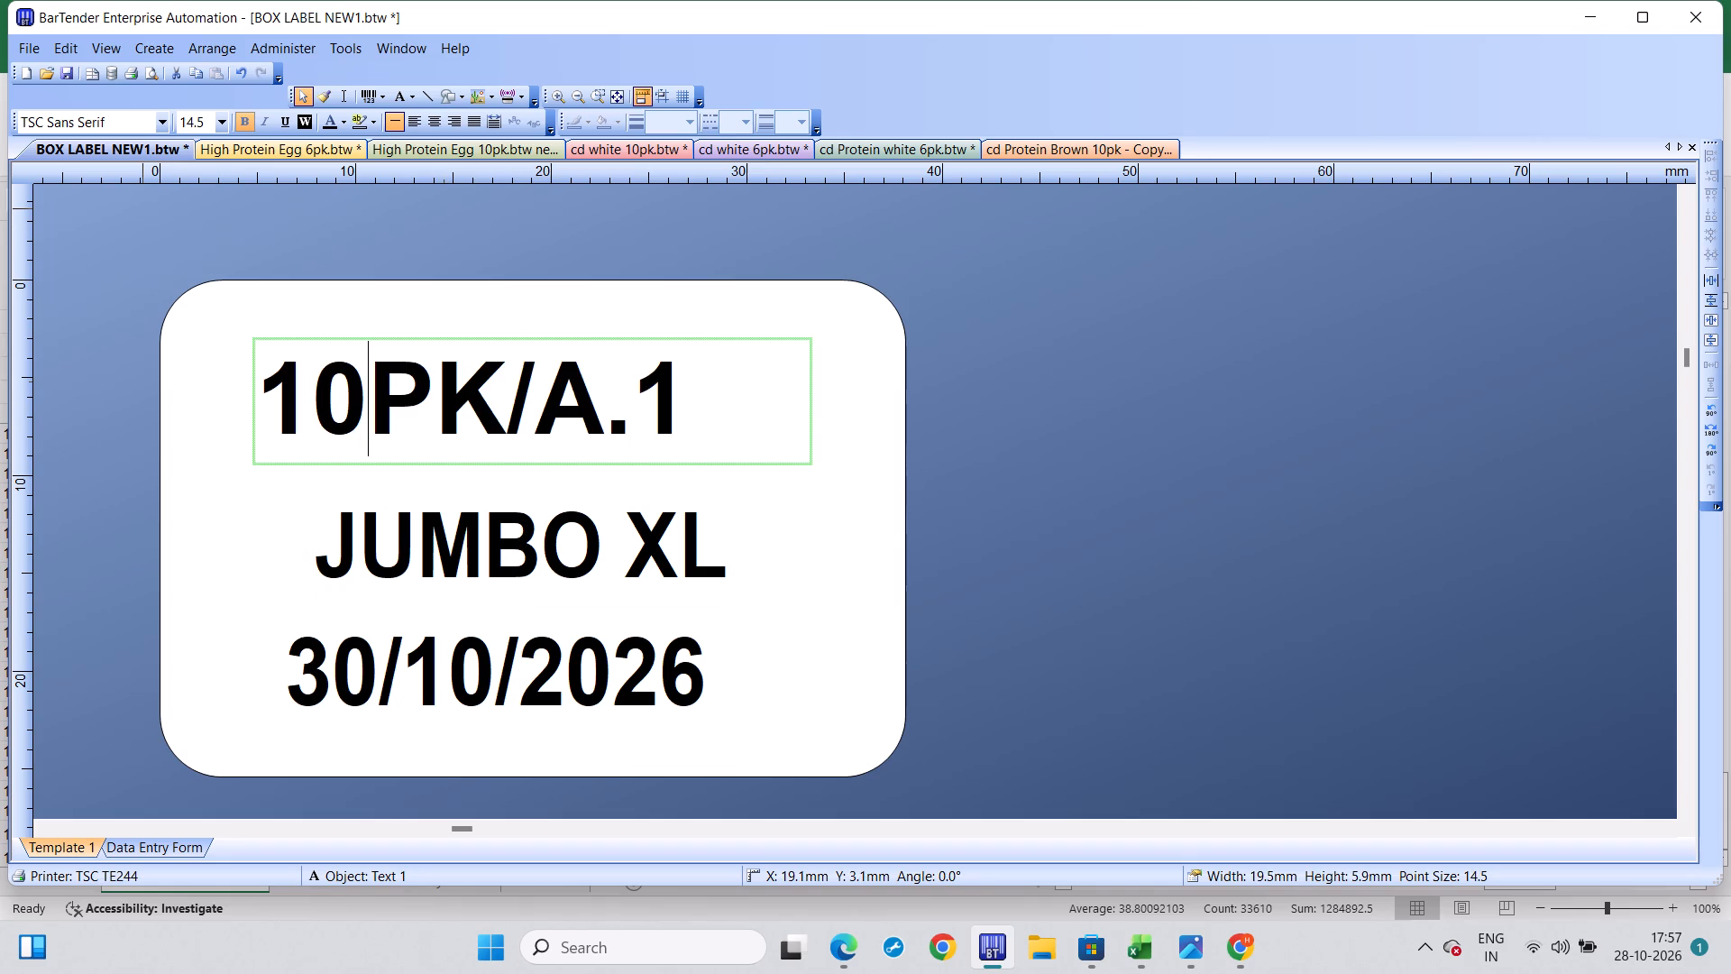
{"action": "key", "text": "BackSpace"}
{"action": "key", "text": "BackSpace"}
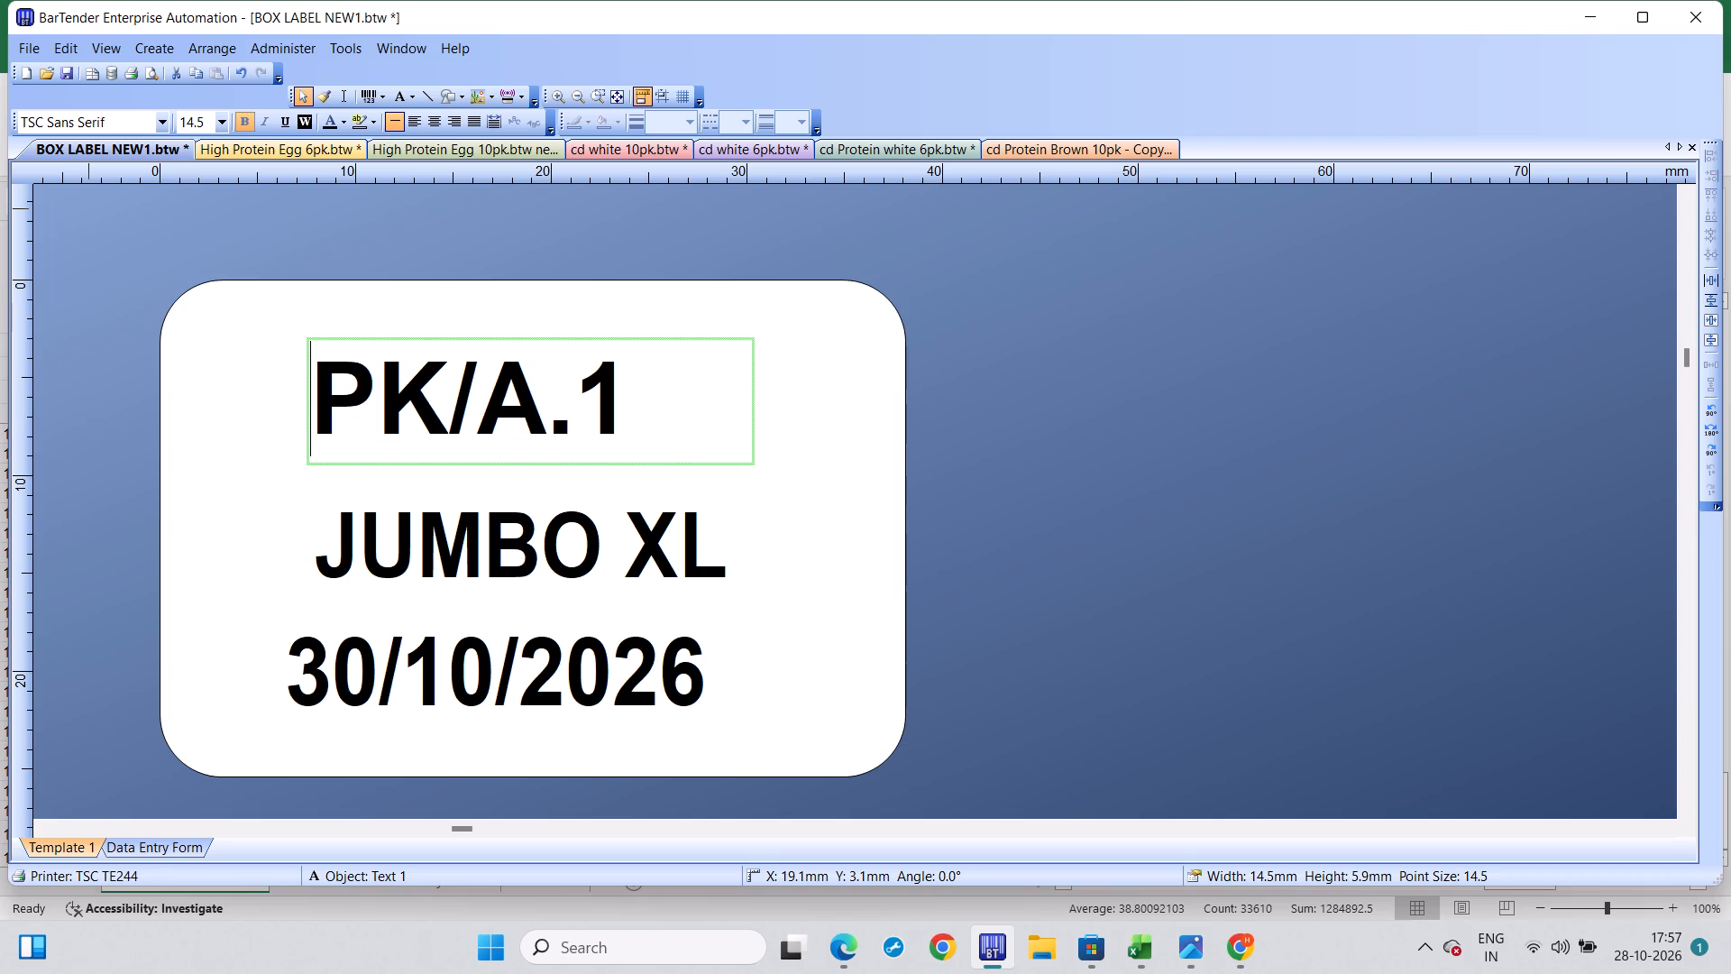
{"action": "key", "text": "0"}
{"action": "key", "text": "6"}
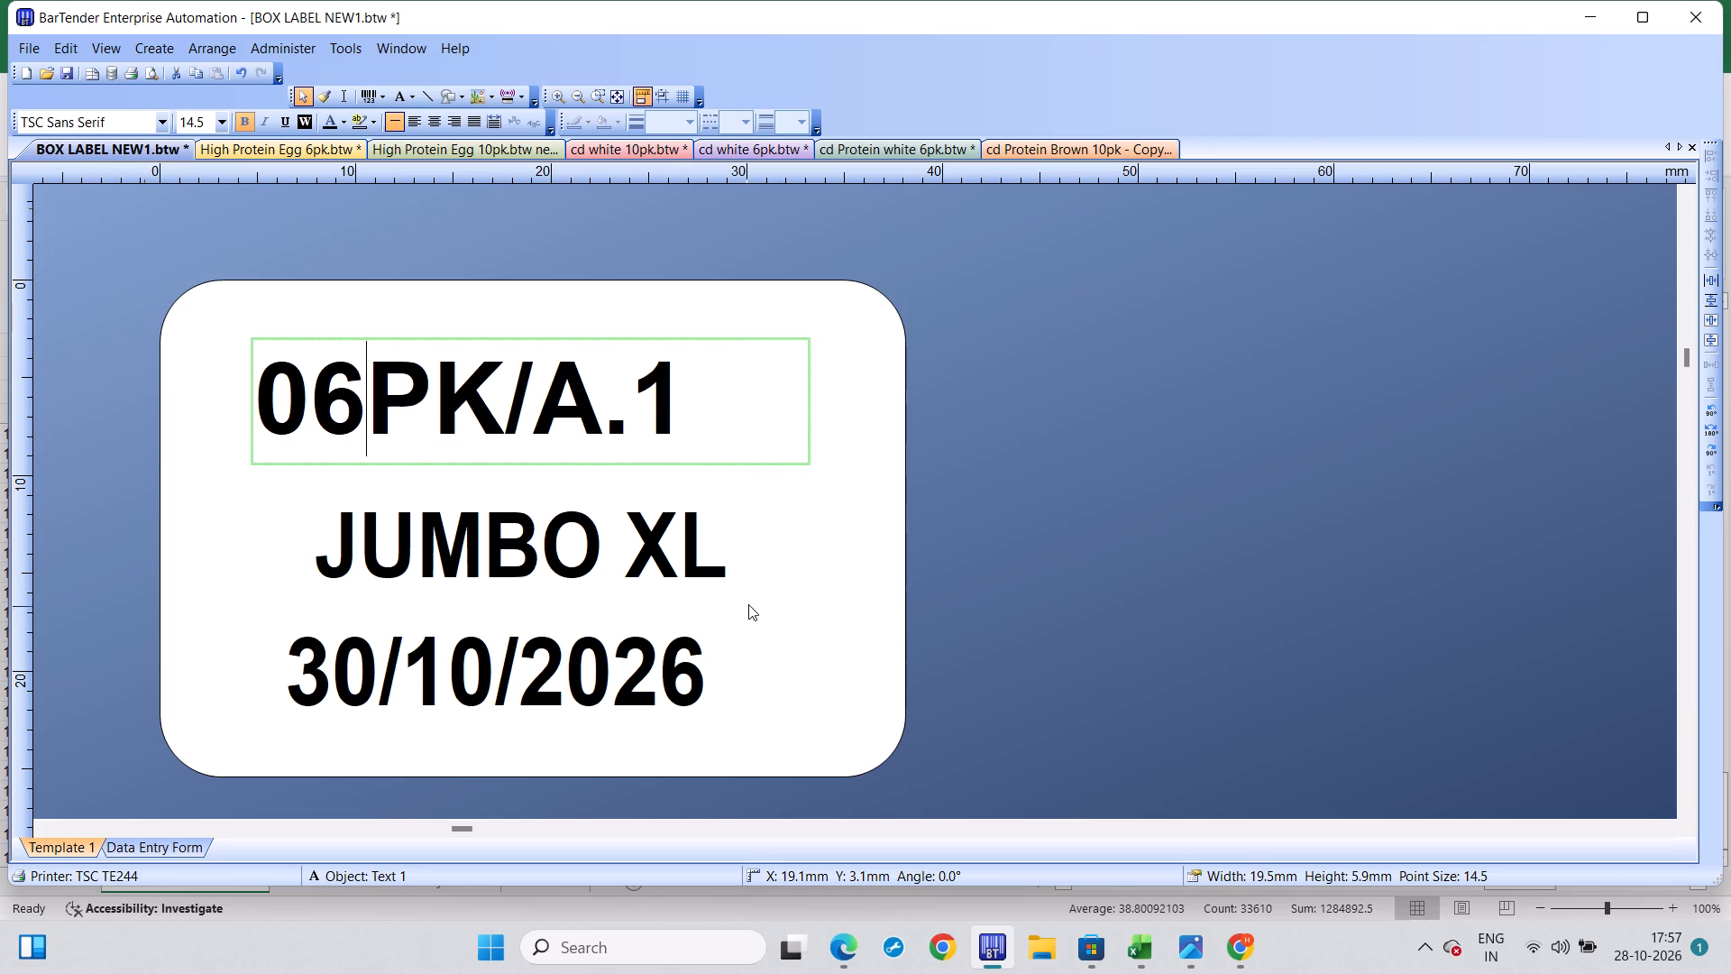
{"action": "left_click", "coordinate": [757, 558]}
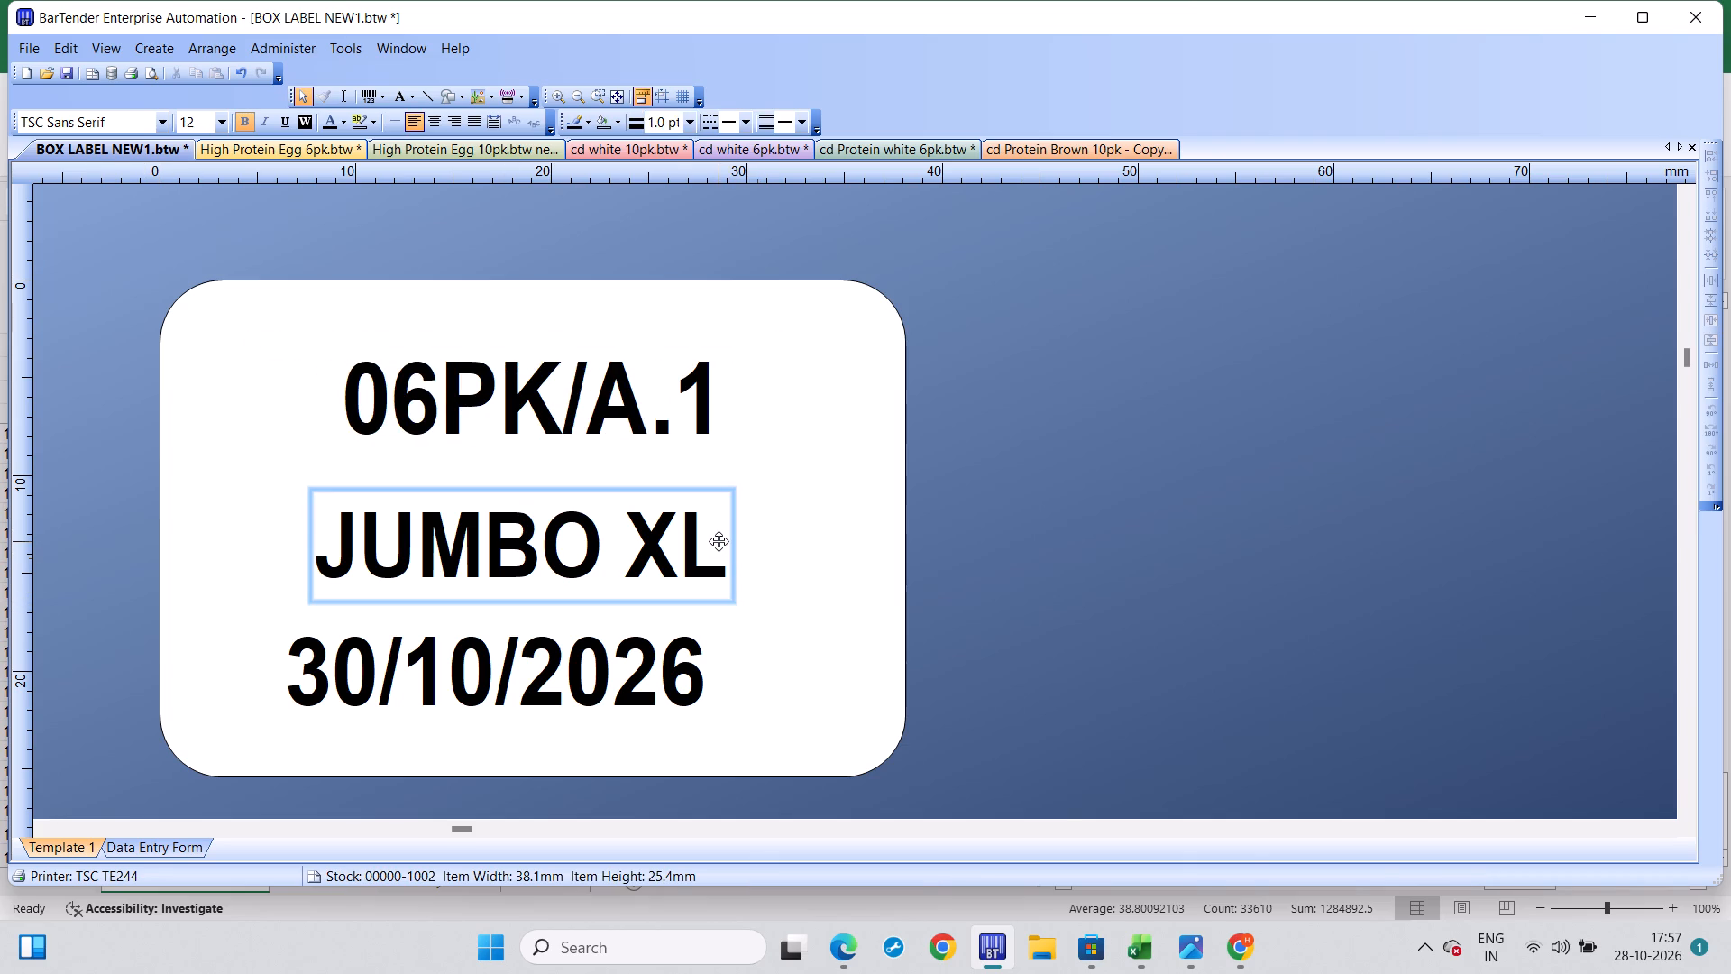
Replace the product name on the label's middle line with FARM WHITE.
{"action": "left_click", "coordinate": [719, 541]}
{"action": "left_click", "coordinate": [691, 529]}
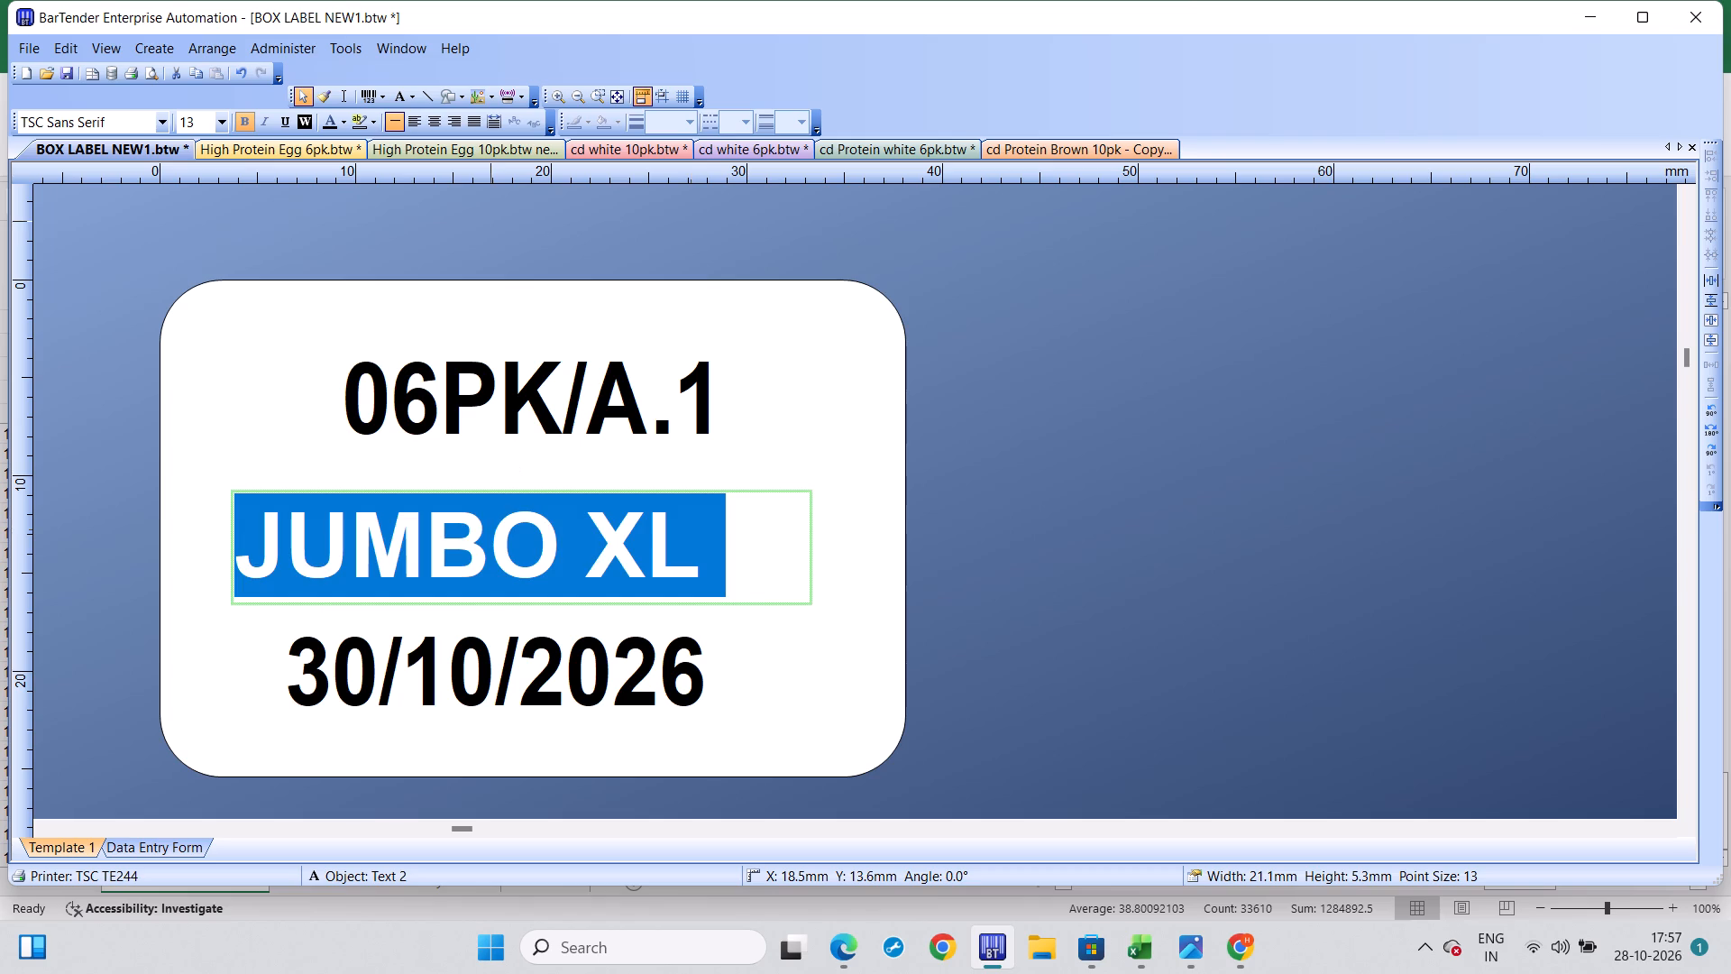
{"action": "key", "text": "Return"}
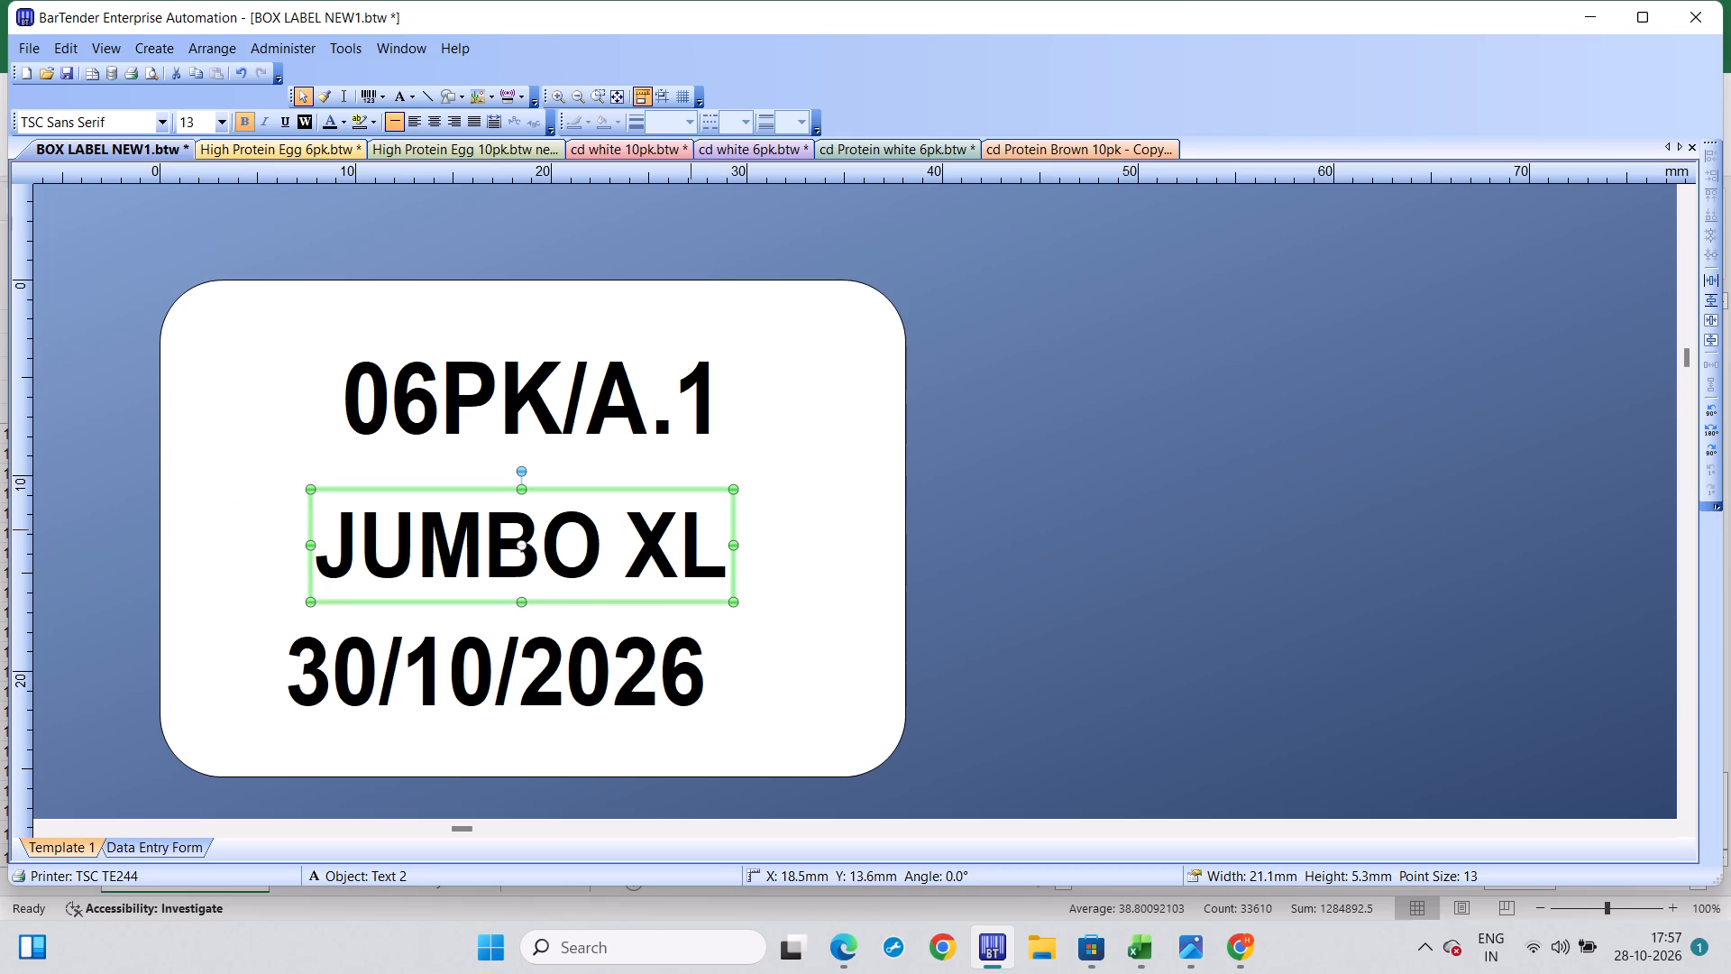
{"action": "key", "text": "space"}
{"action": "left_click", "coordinate": [691, 529]}
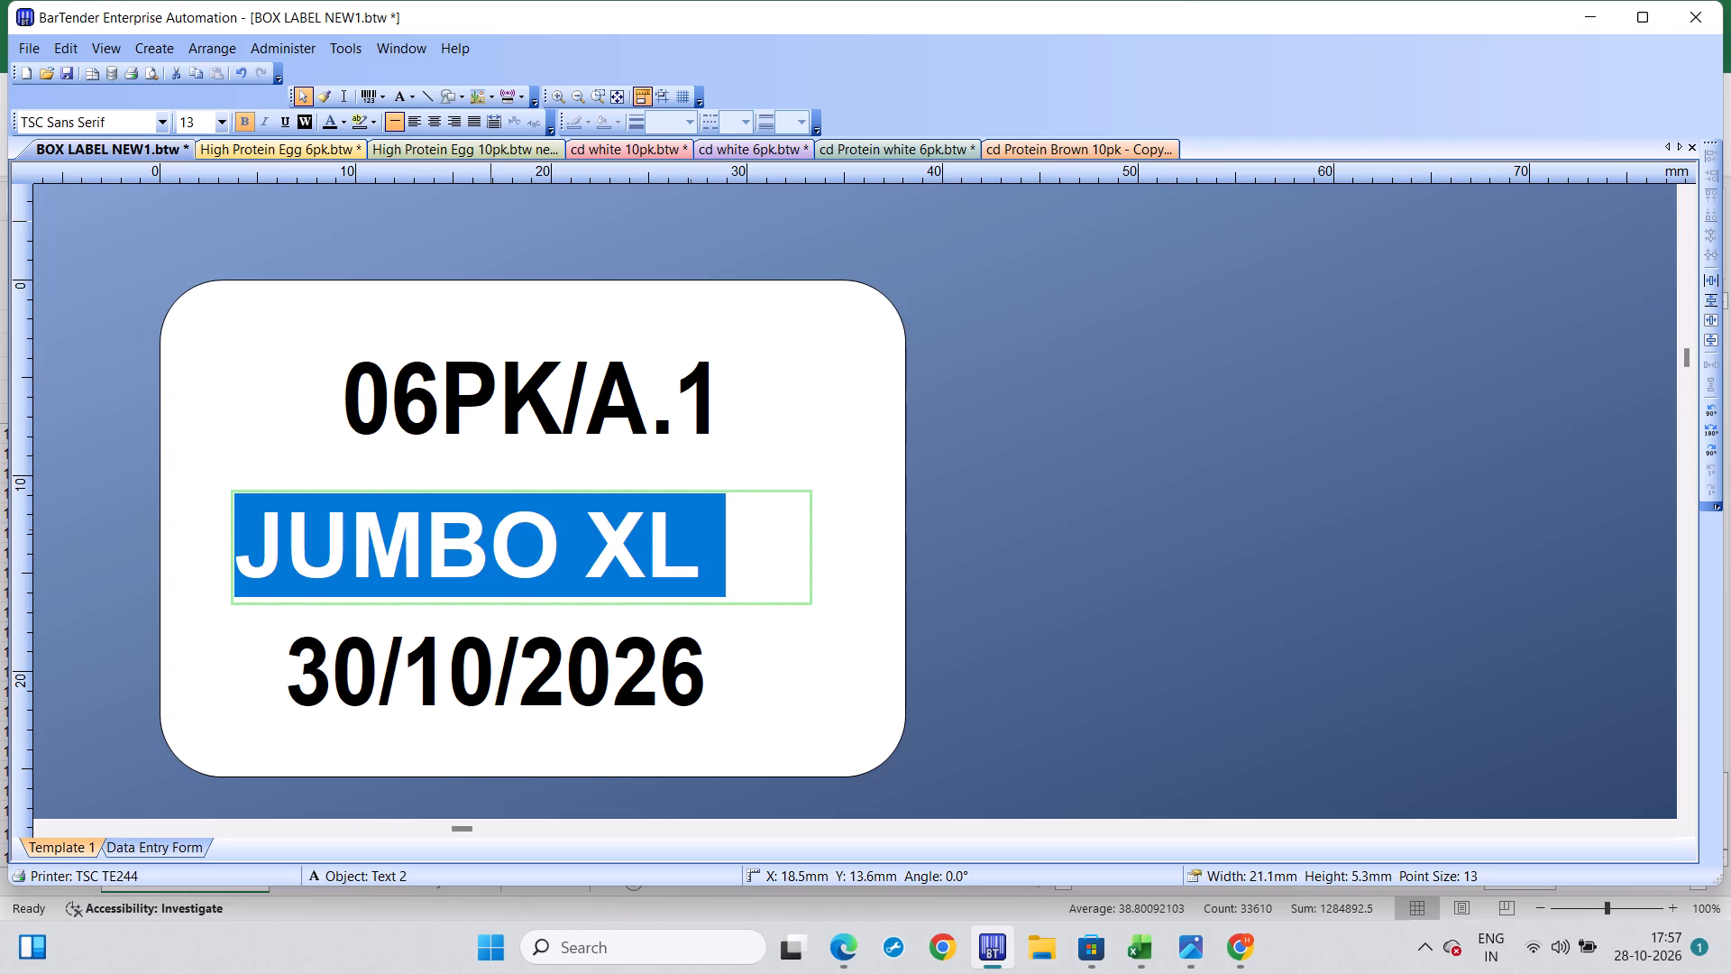
{"action": "key", "text": "BackSpace"}
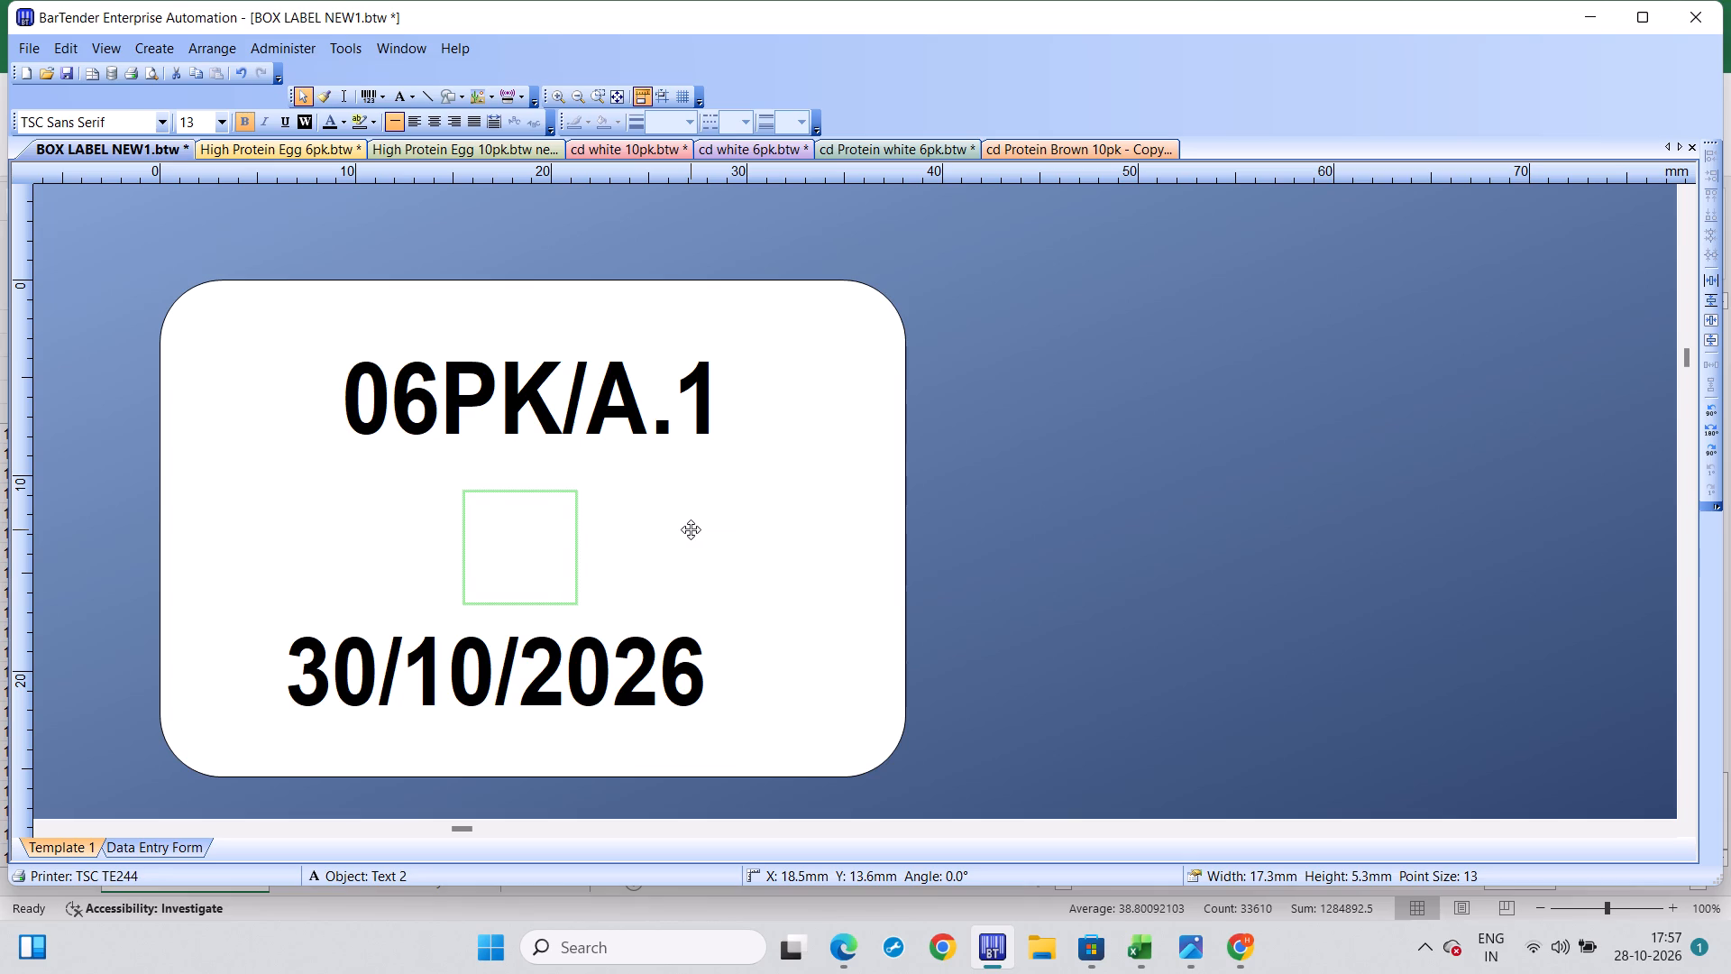
{"action": "type", "text": "FAR"}
{"action": "key", "text": "m"}
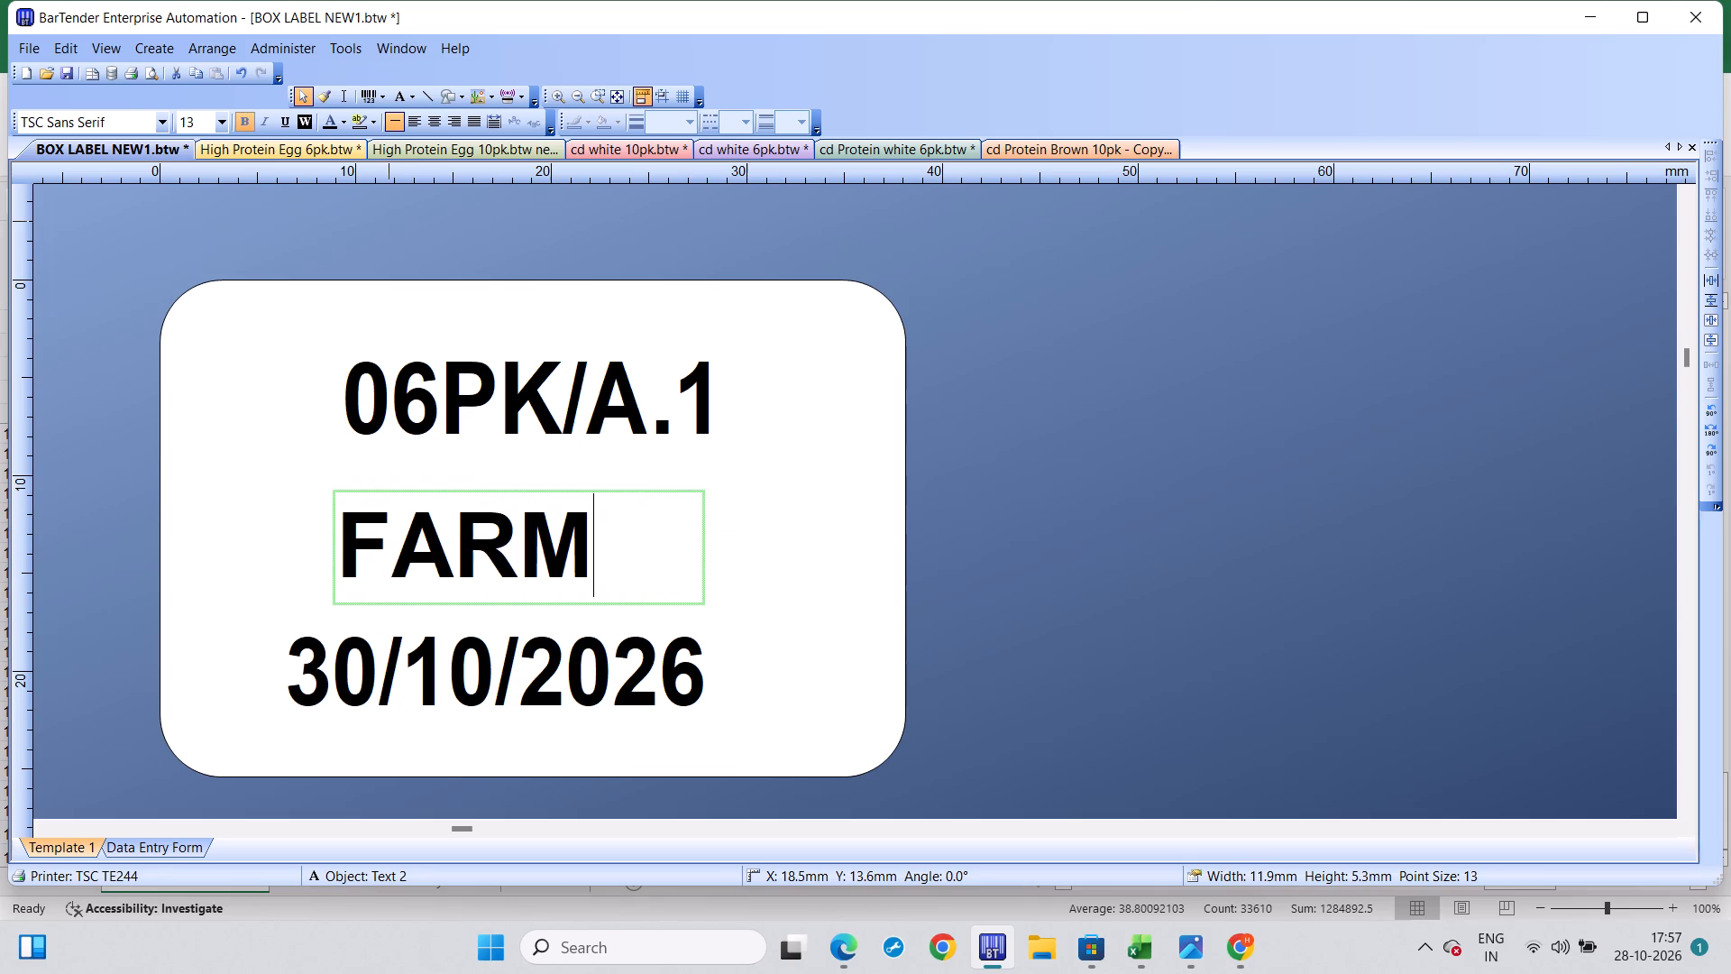
{"action": "key", "text": "space"}
{"action": "type", "text": "WHITE"}
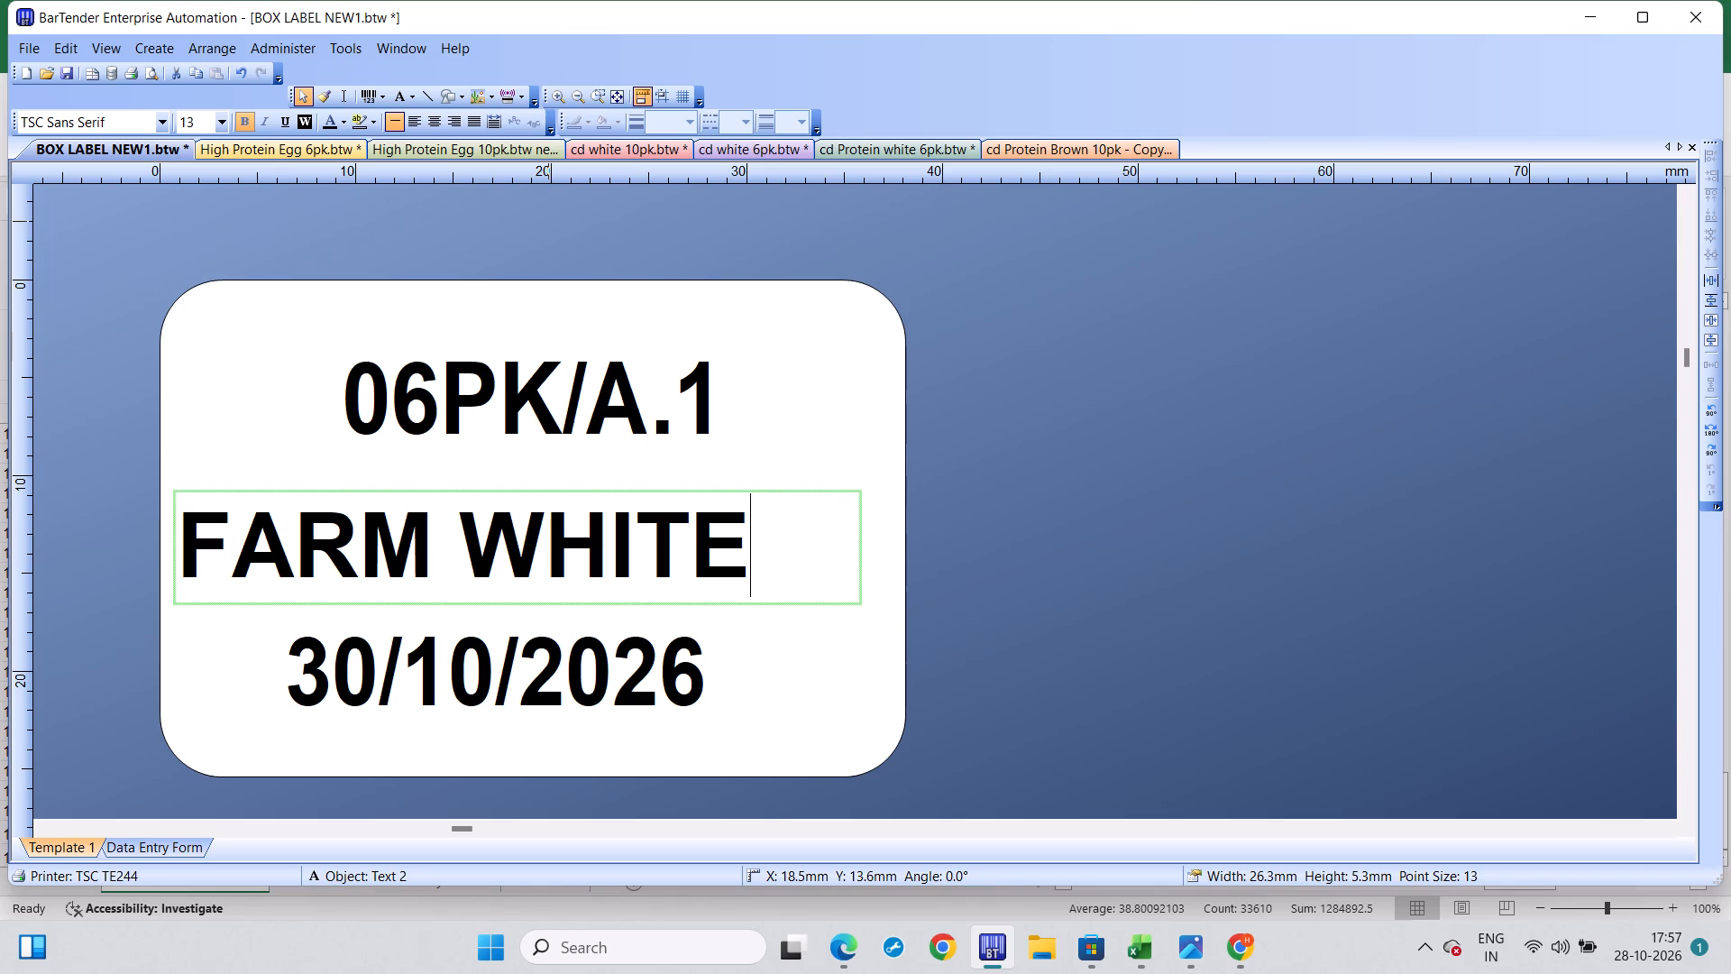
Print 4 copies of the 06PK/A.1 FARM WHITE label on the TSC TE244 printer.
{"action": "key", "text": "ctrl+p"}
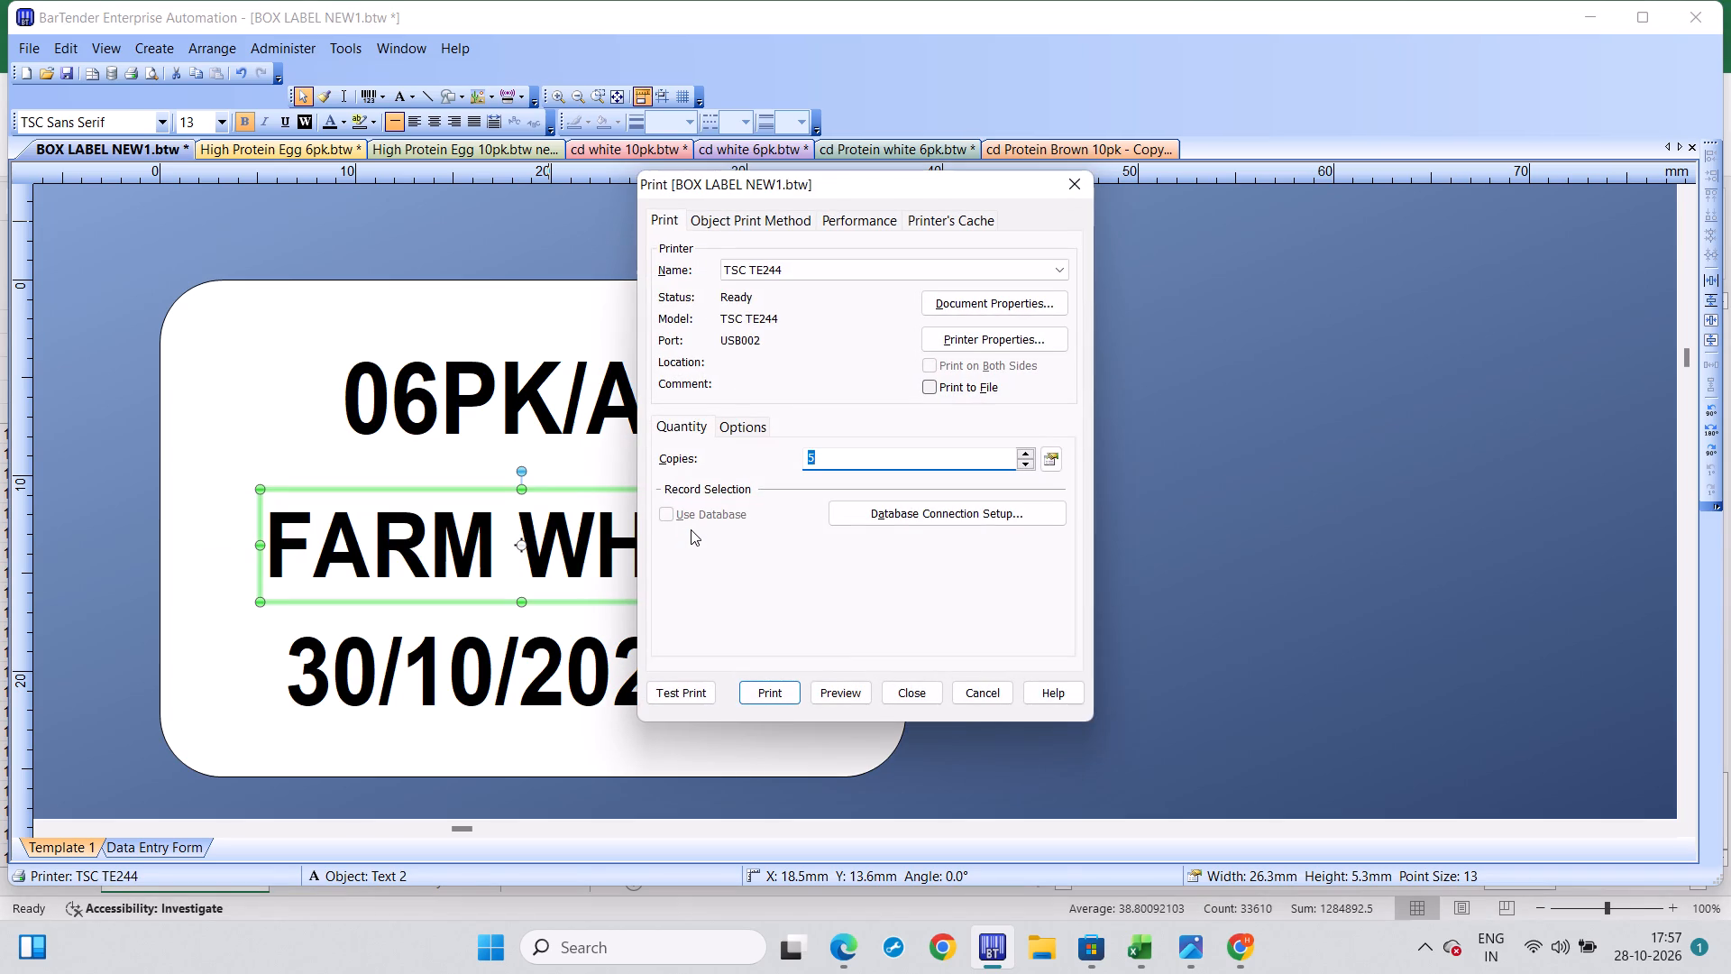
{"action": "key", "text": "4"}
{"action": "key", "text": "Return"}
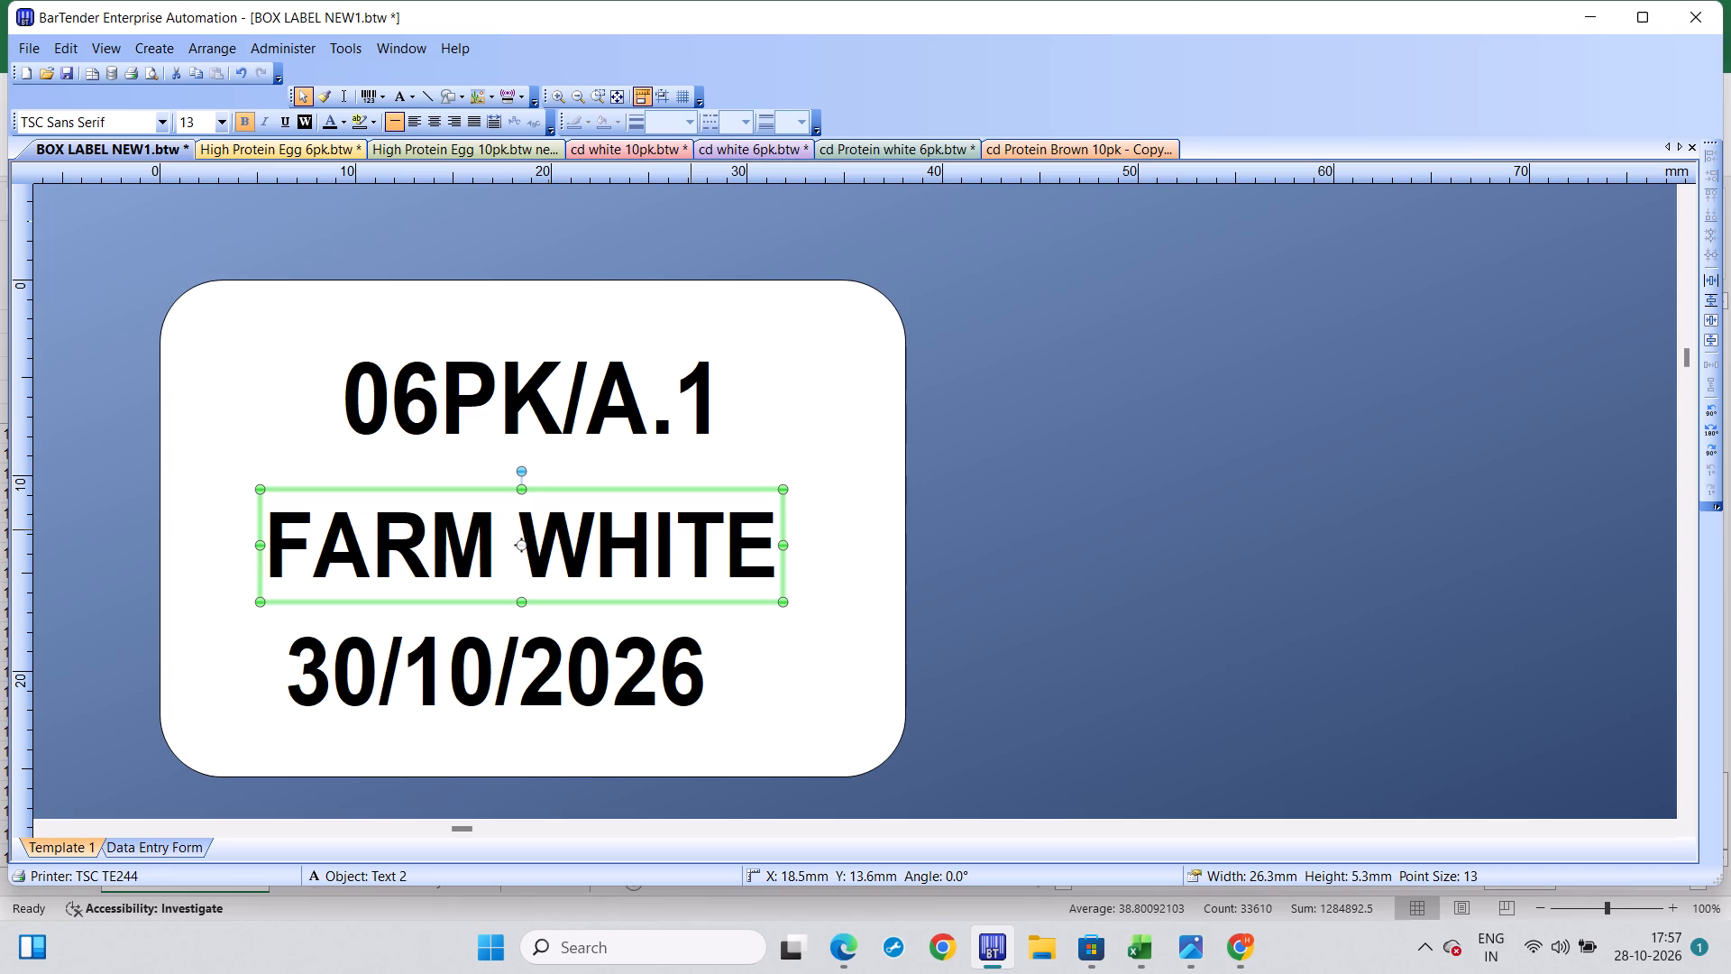
Switch to the Excel attendance workbook and print the selected 27-Oct attendance range on the Brother DCP-T520W printer.
{"action": "key", "text": "alt+Tab"}
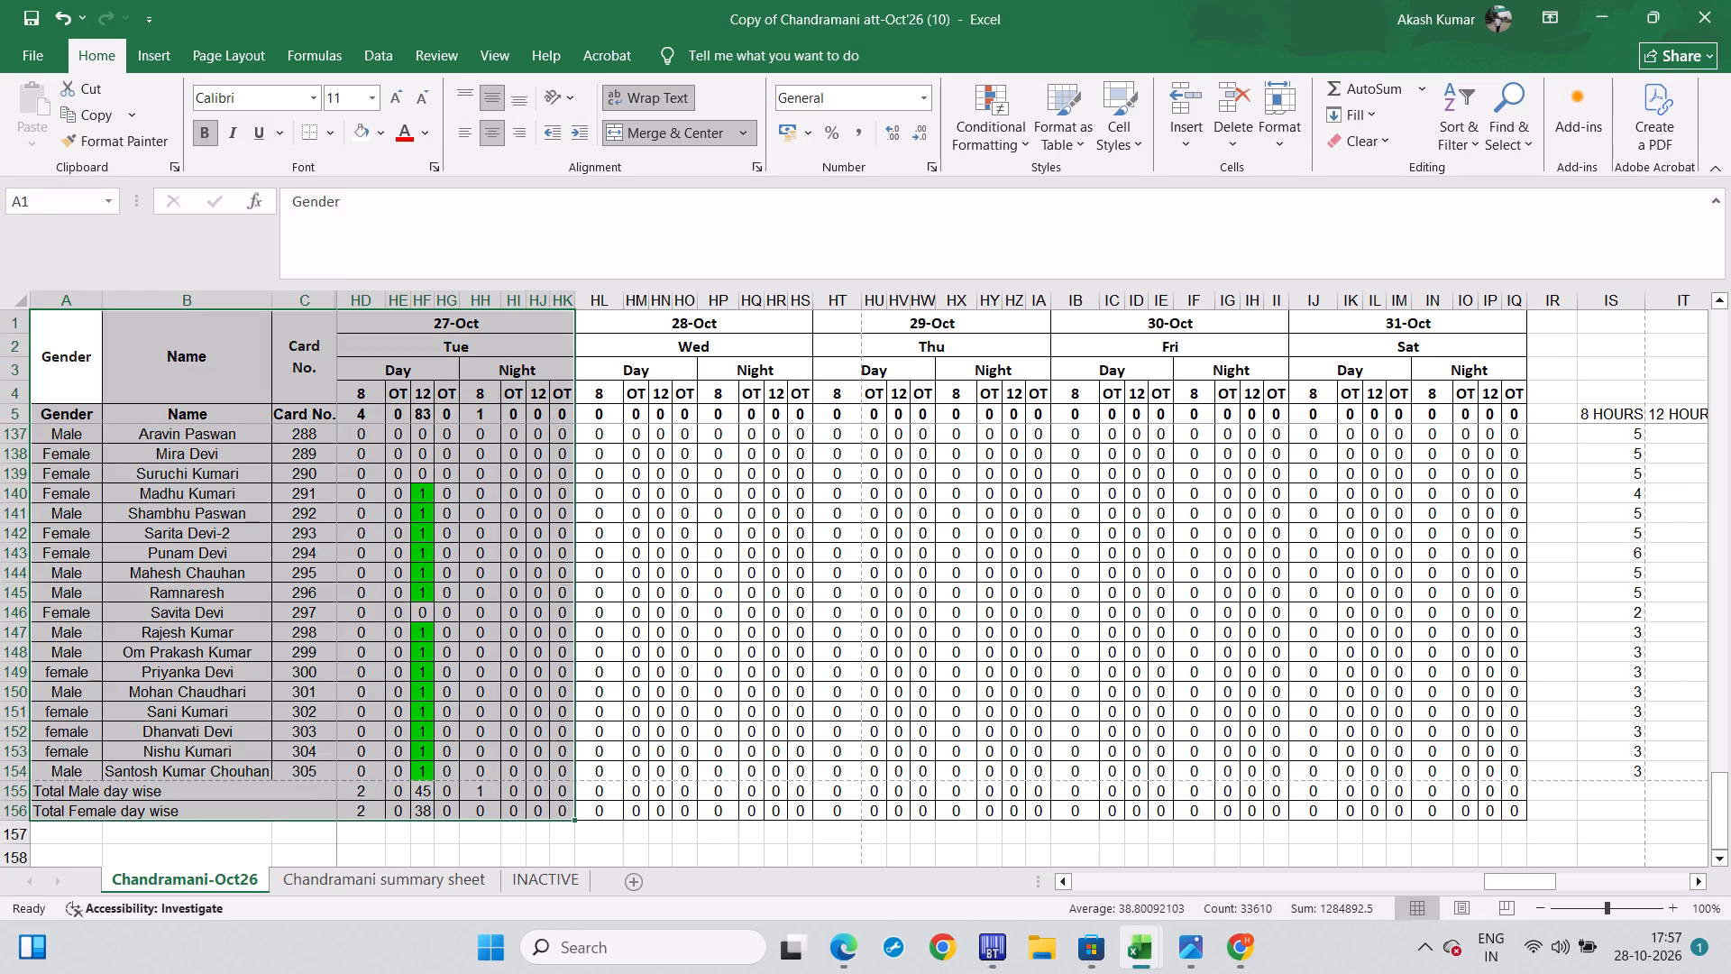
{"action": "key", "text": "ctrl+p"}
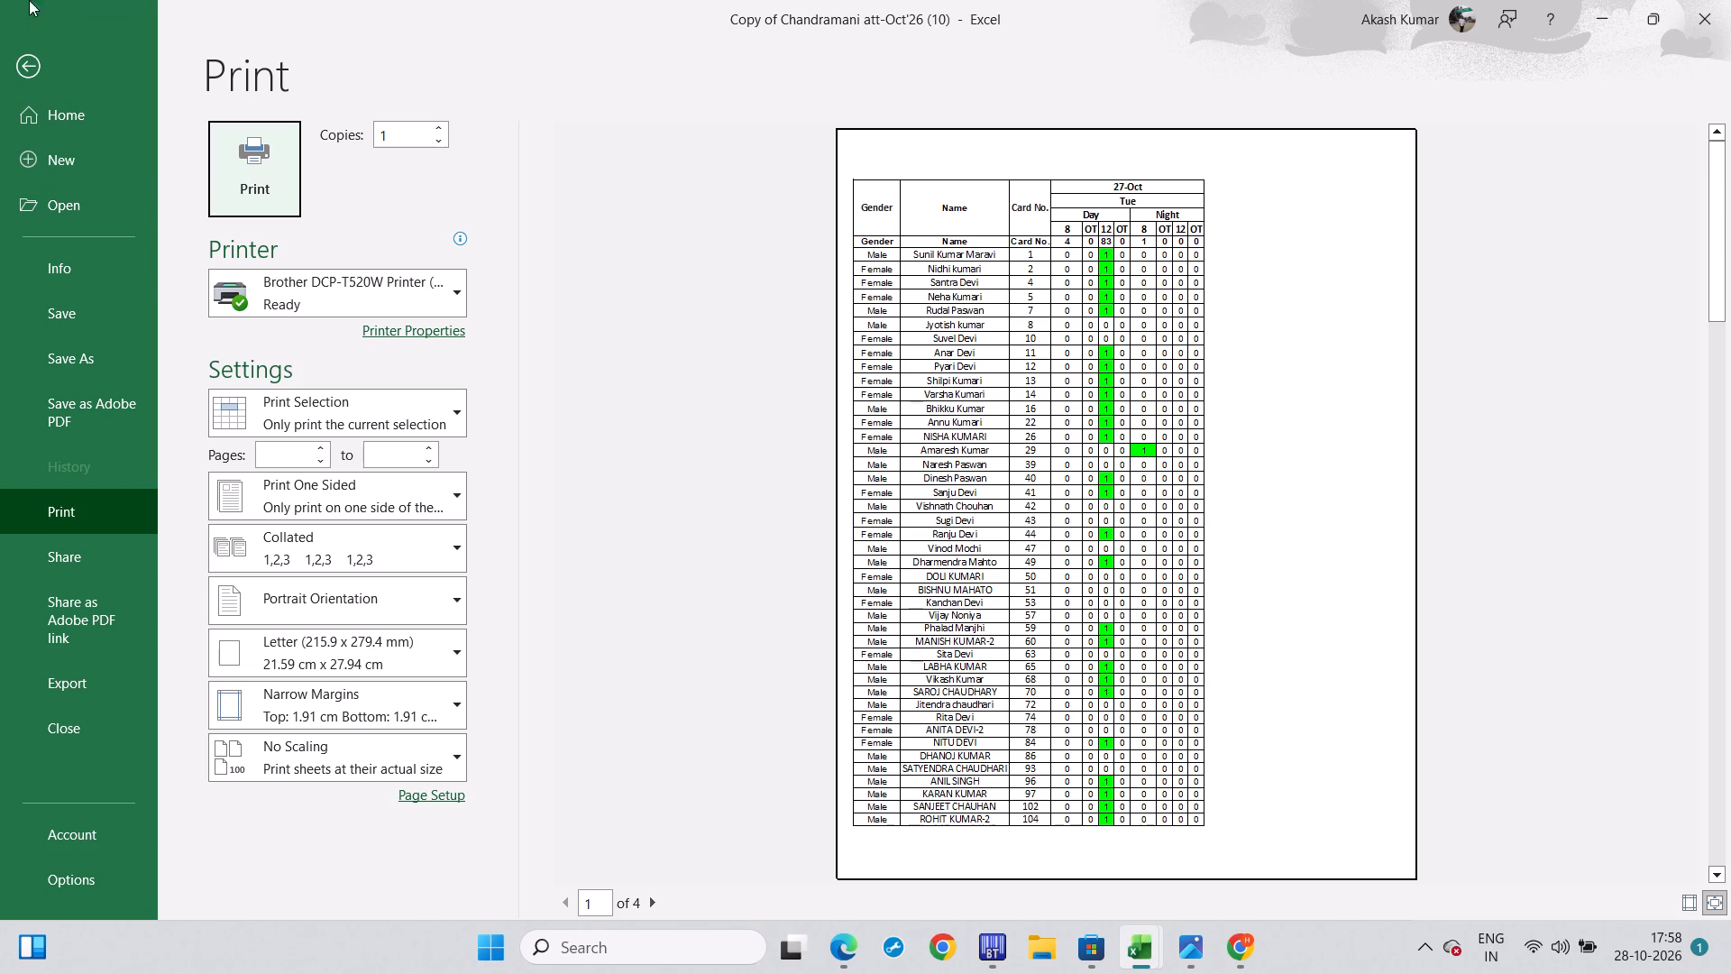
{"action": "left_click", "coordinate": [247, 145]}
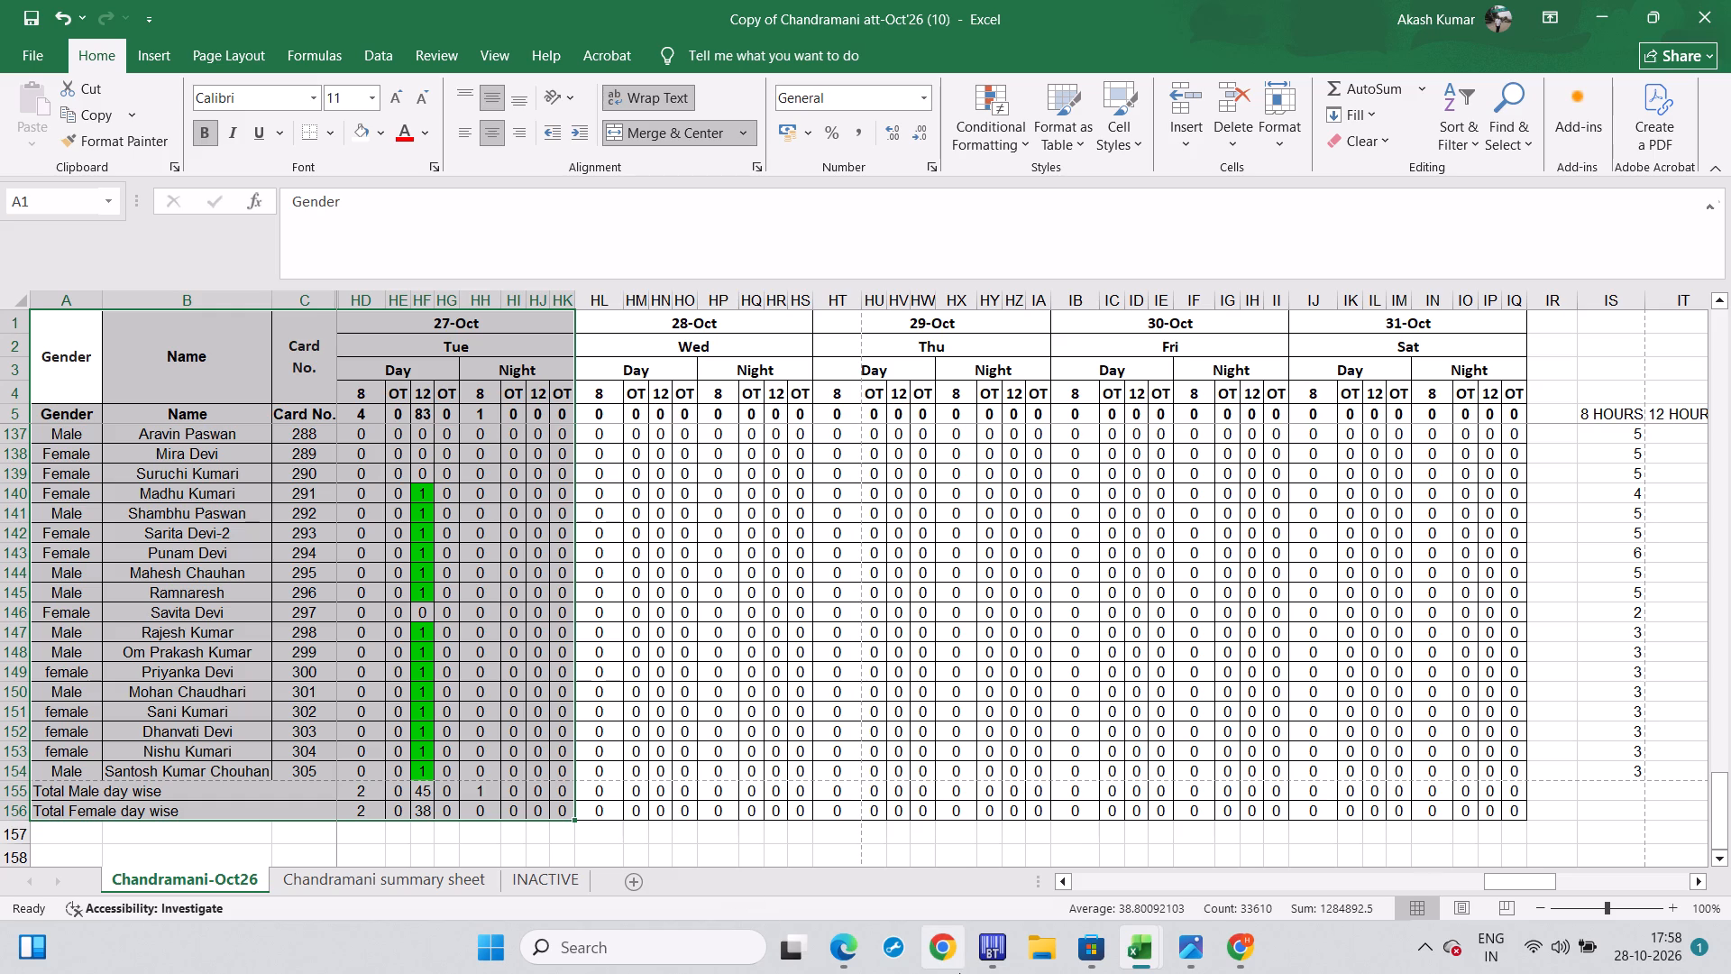
Return to the BarTender box label and replace the product name on its middle line with PROTEIN MAX.
{"action": "left_click", "coordinate": [982, 970]}
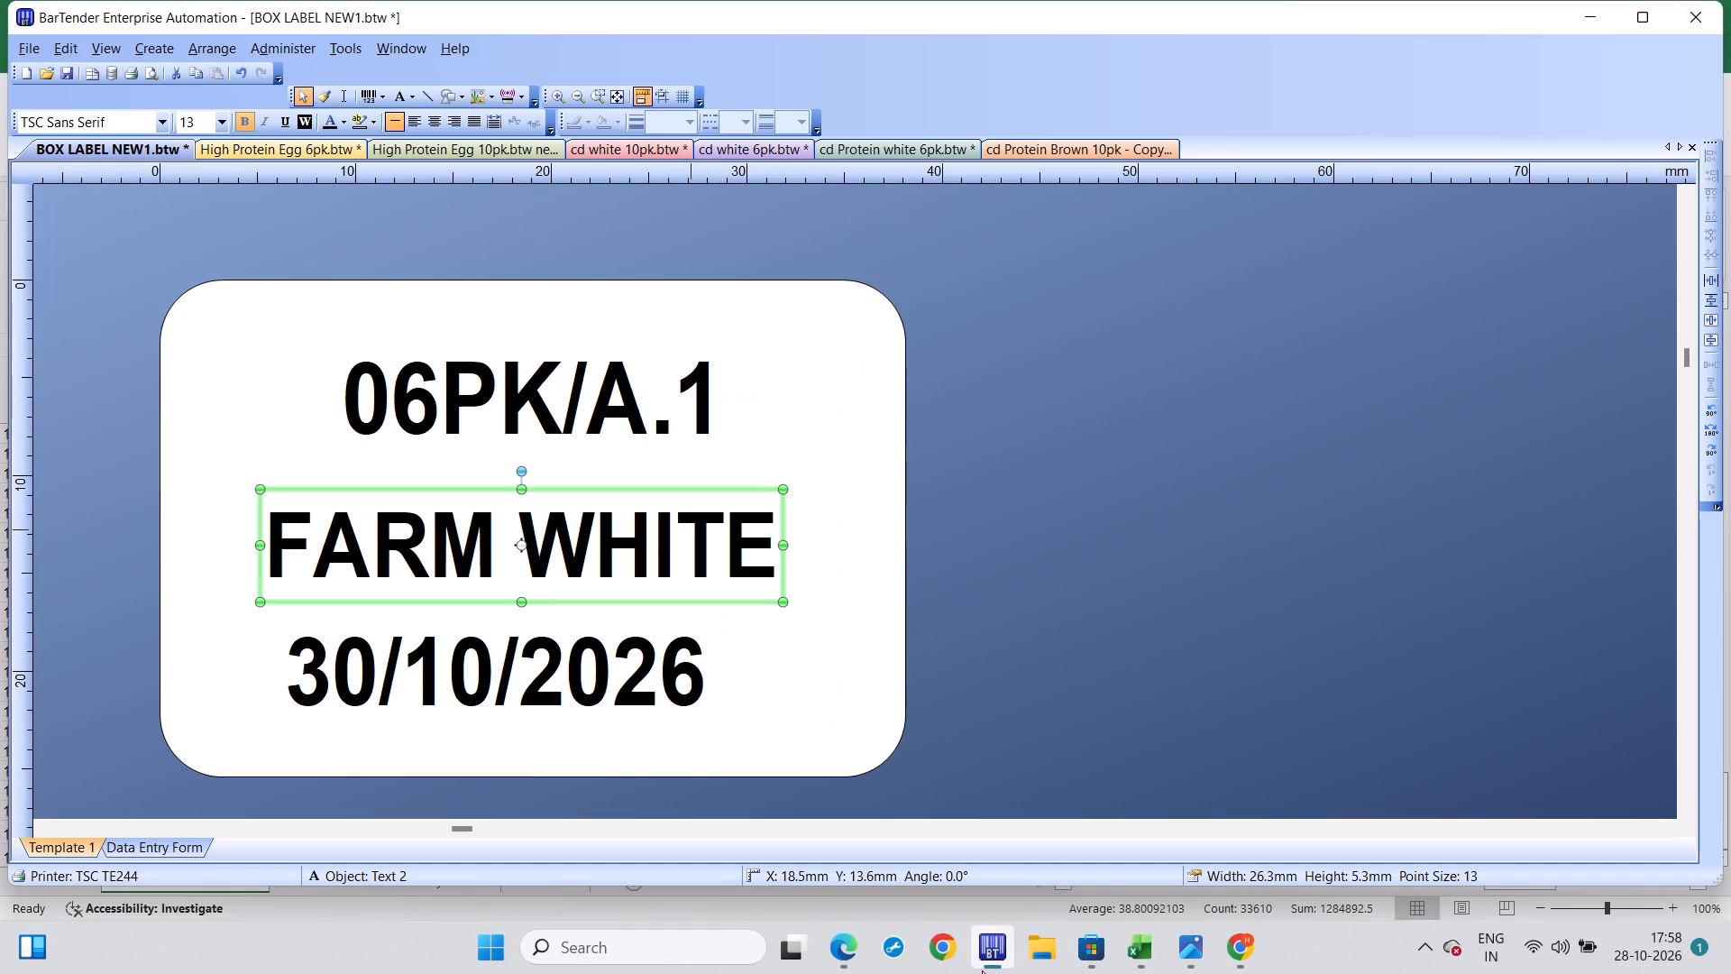
{"action": "left_click", "coordinate": [763, 537]}
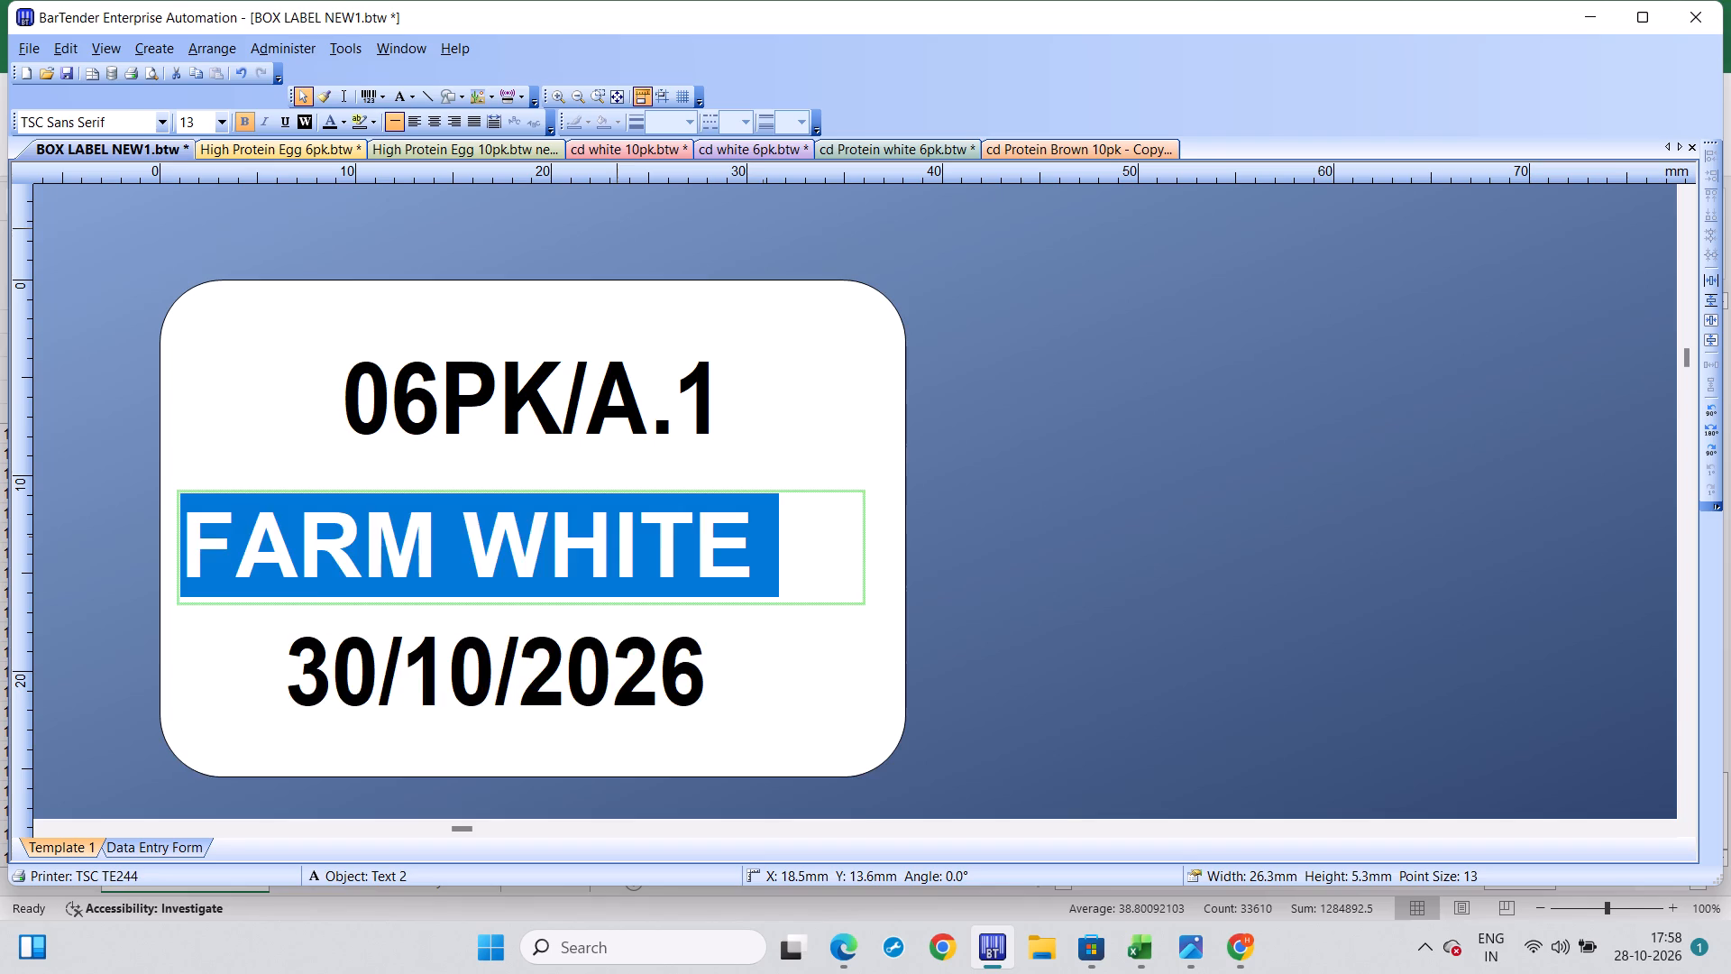
{"action": "key", "text": "BackSpace"}
{"action": "type", "text": "PROTEIN"}
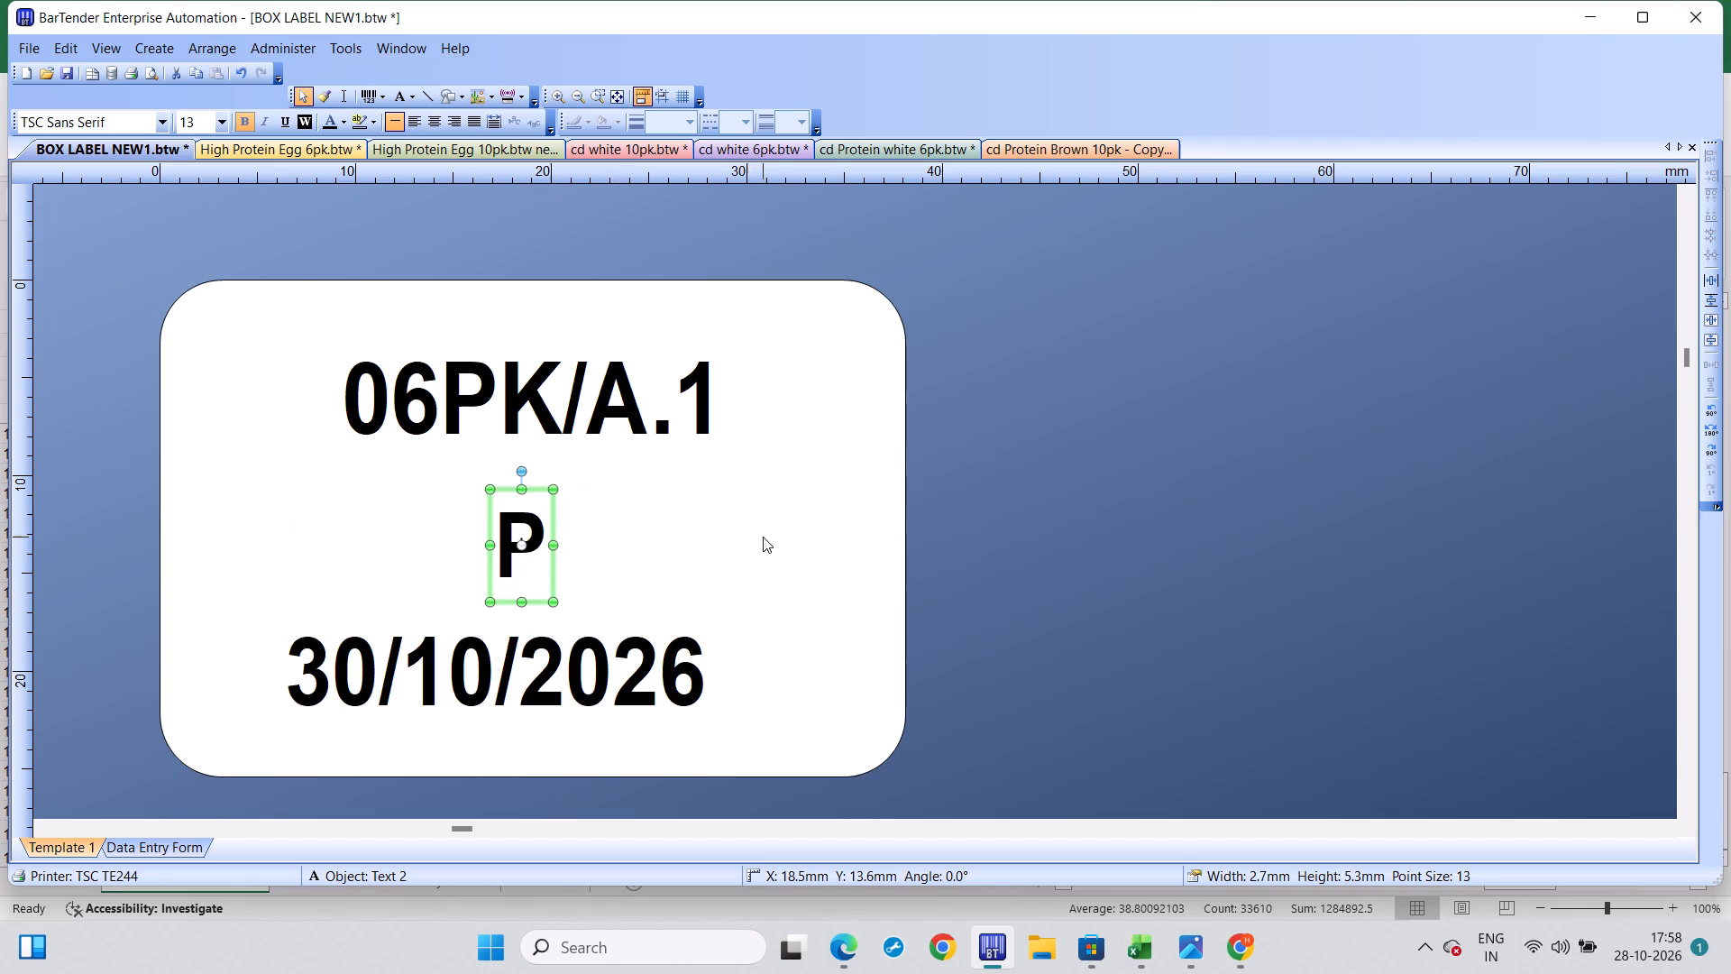
{"action": "left_click", "coordinate": [763, 537]}
{"action": "left_click", "coordinate": [529, 494]}
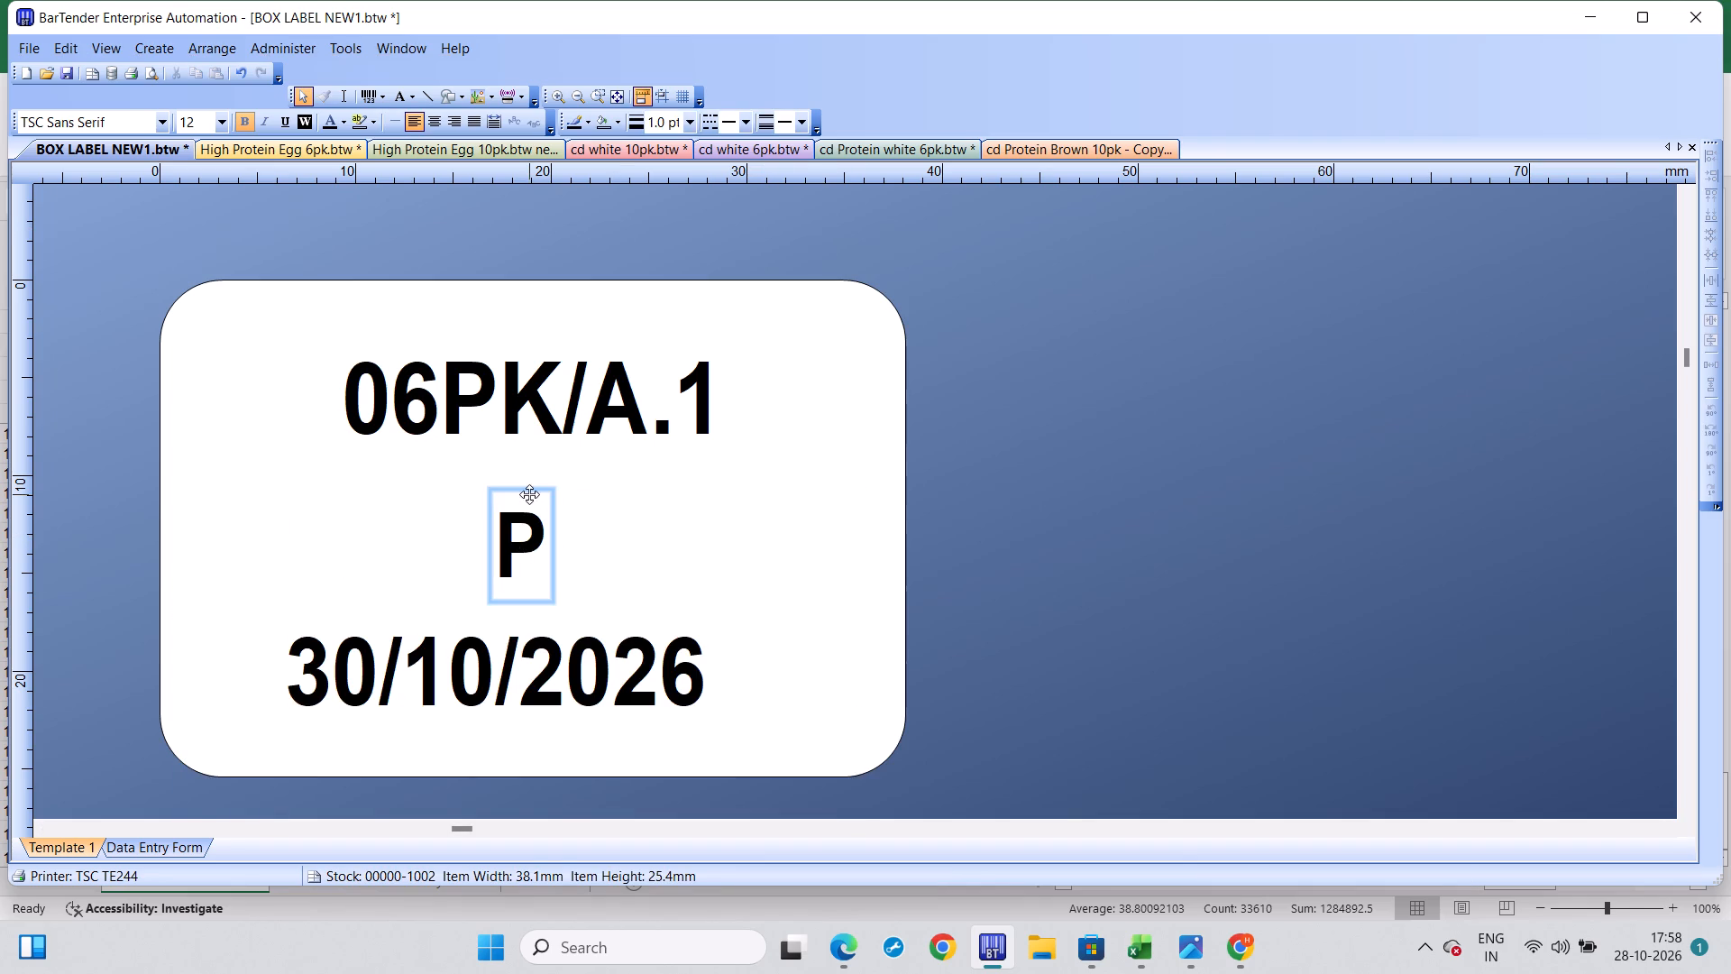
{"action": "left_click", "coordinate": [527, 528]}
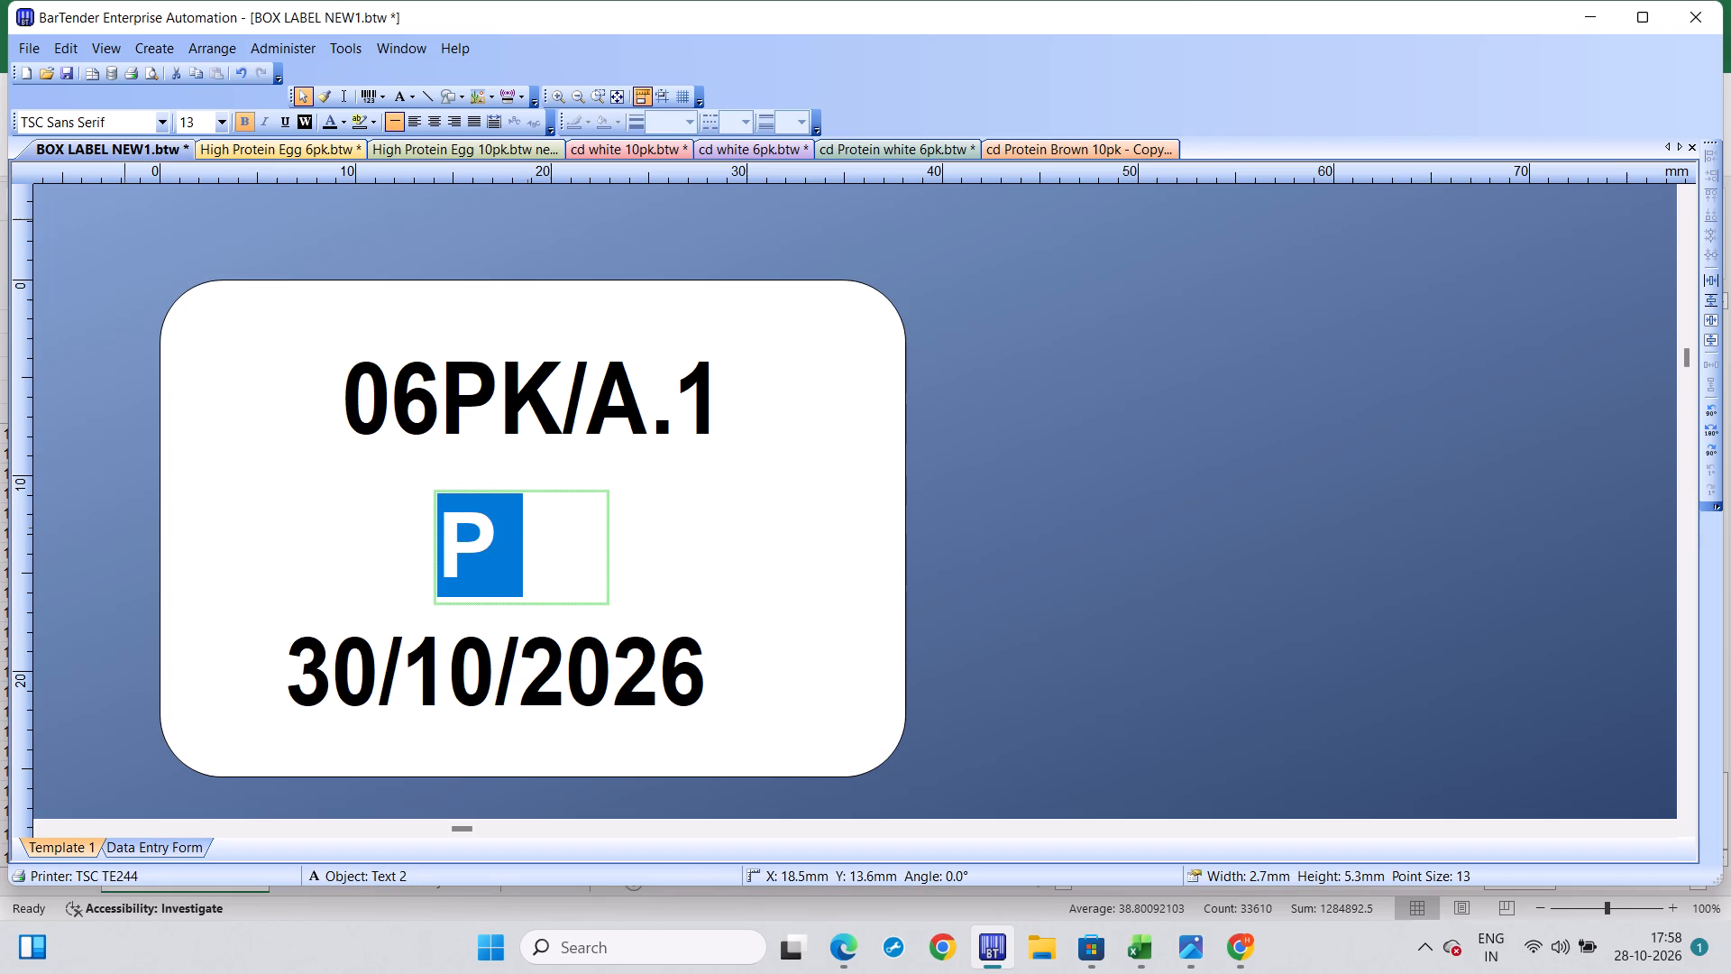
{"action": "key", "text": "r"}
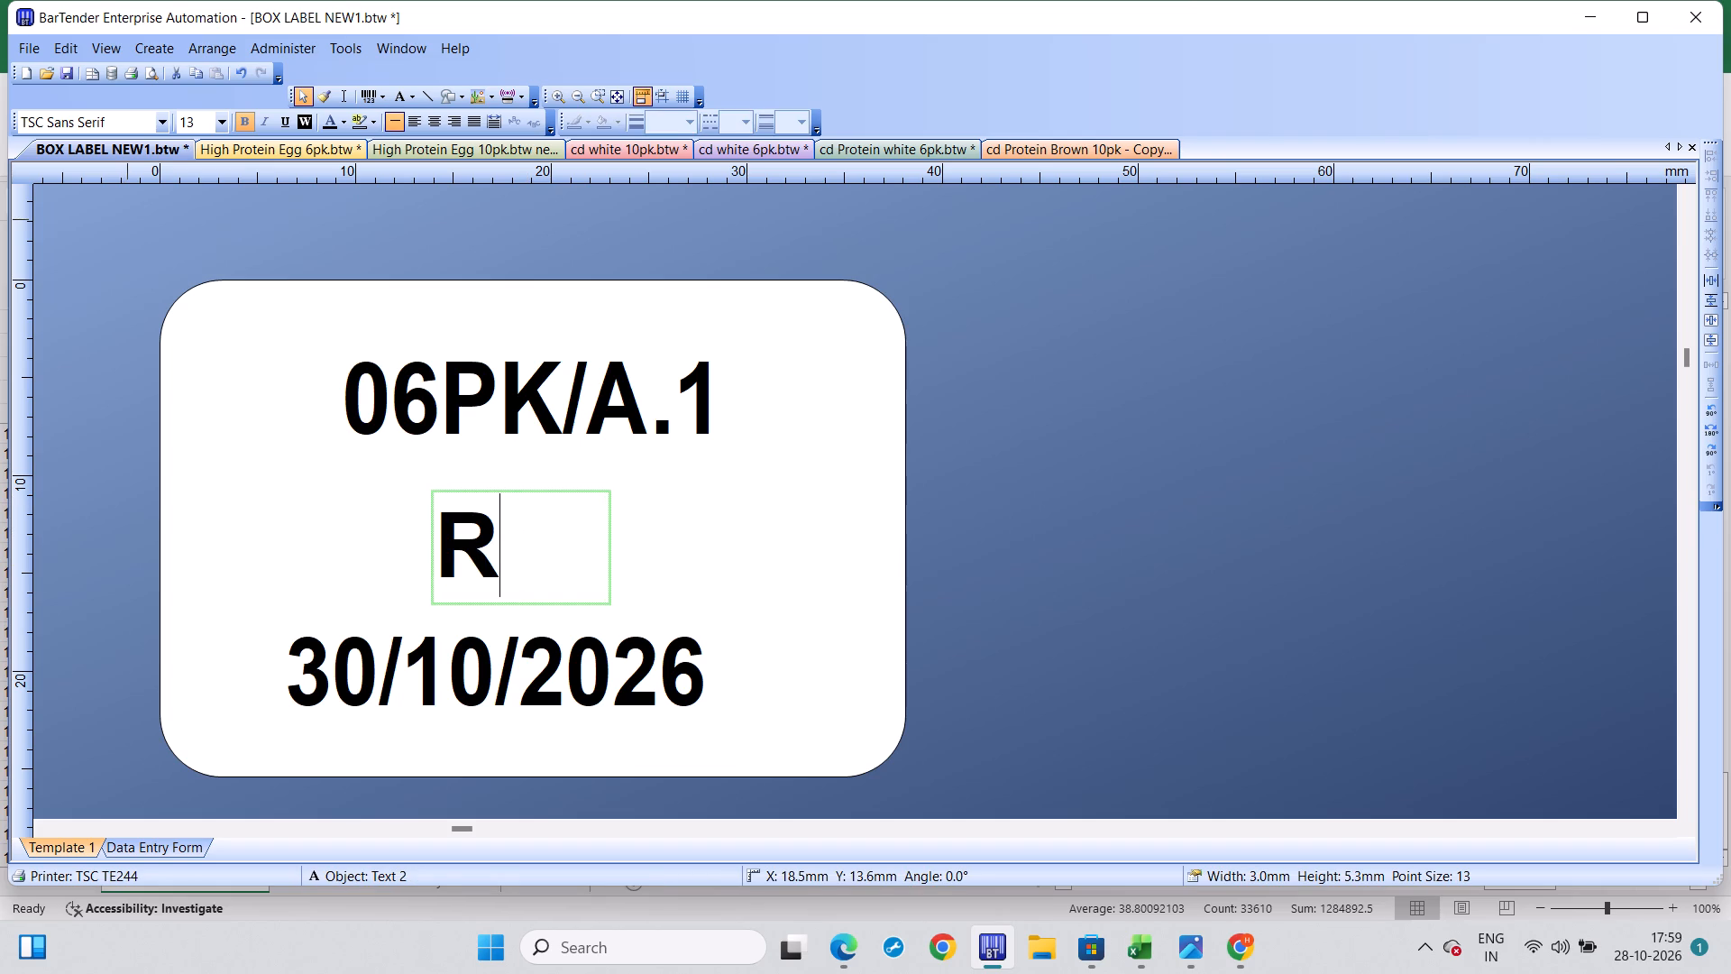
{"action": "key", "text": "BackSpace"}
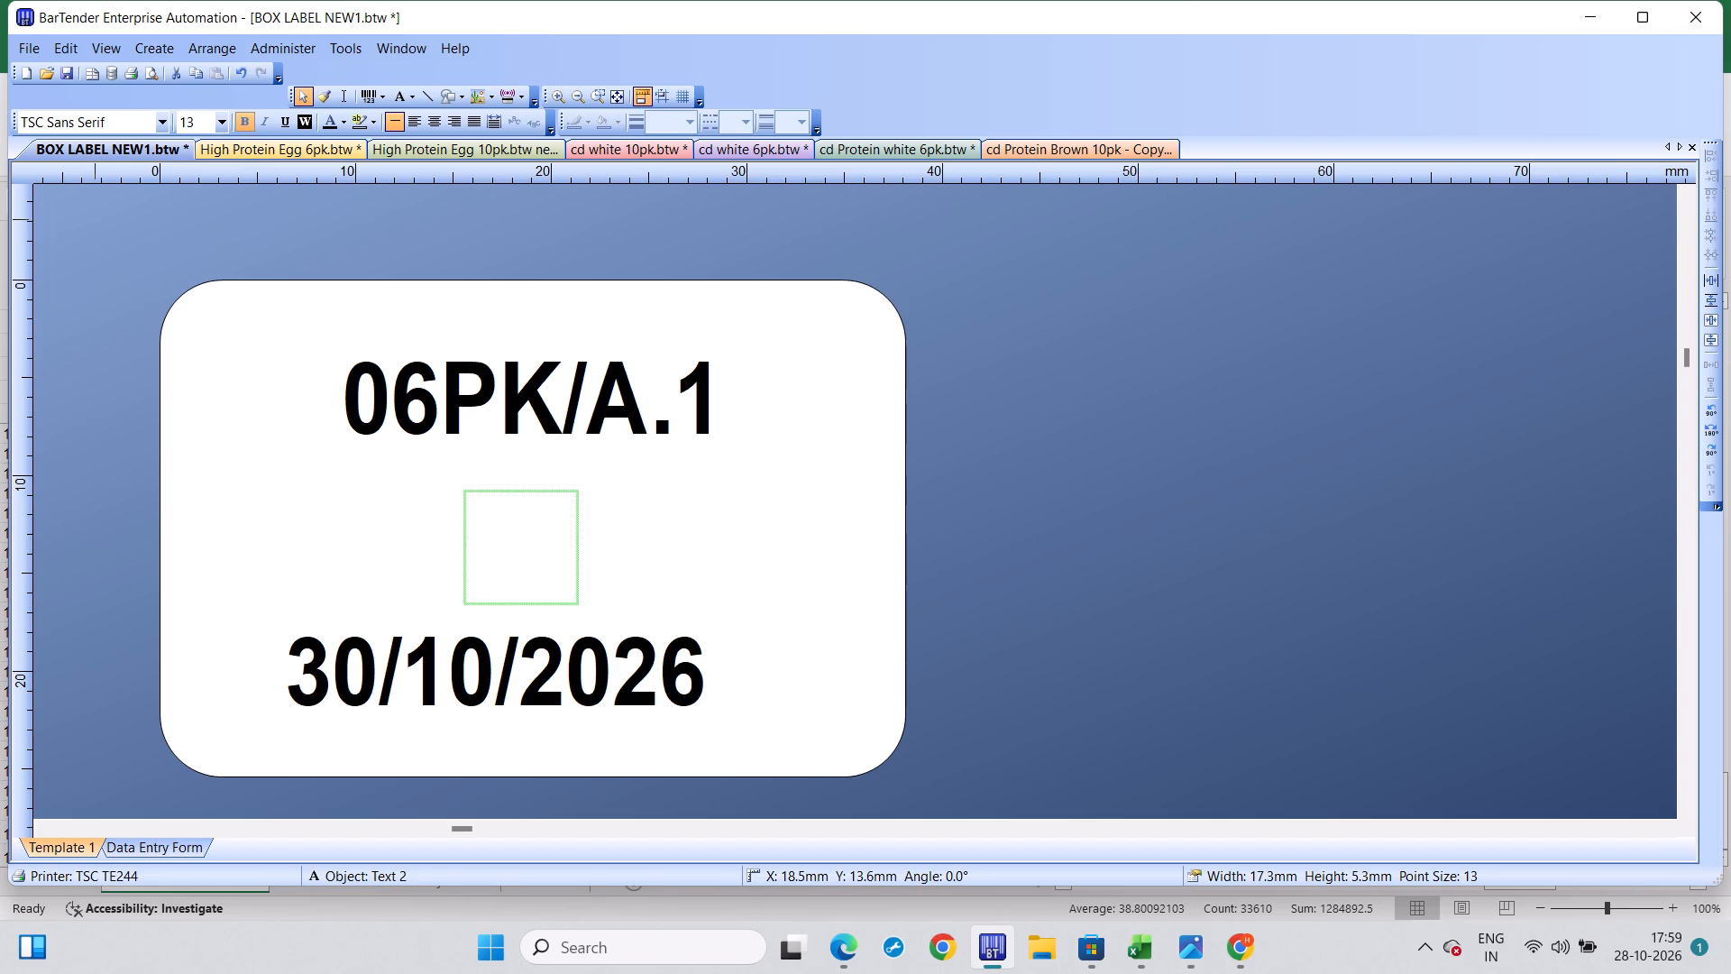
{"action": "key", "text": "p"}
{"action": "key", "text": "r"}
{"action": "type", "text": "OTEIN"}
{"action": "key", "text": "space"}
{"action": "type", "text": "MA"}
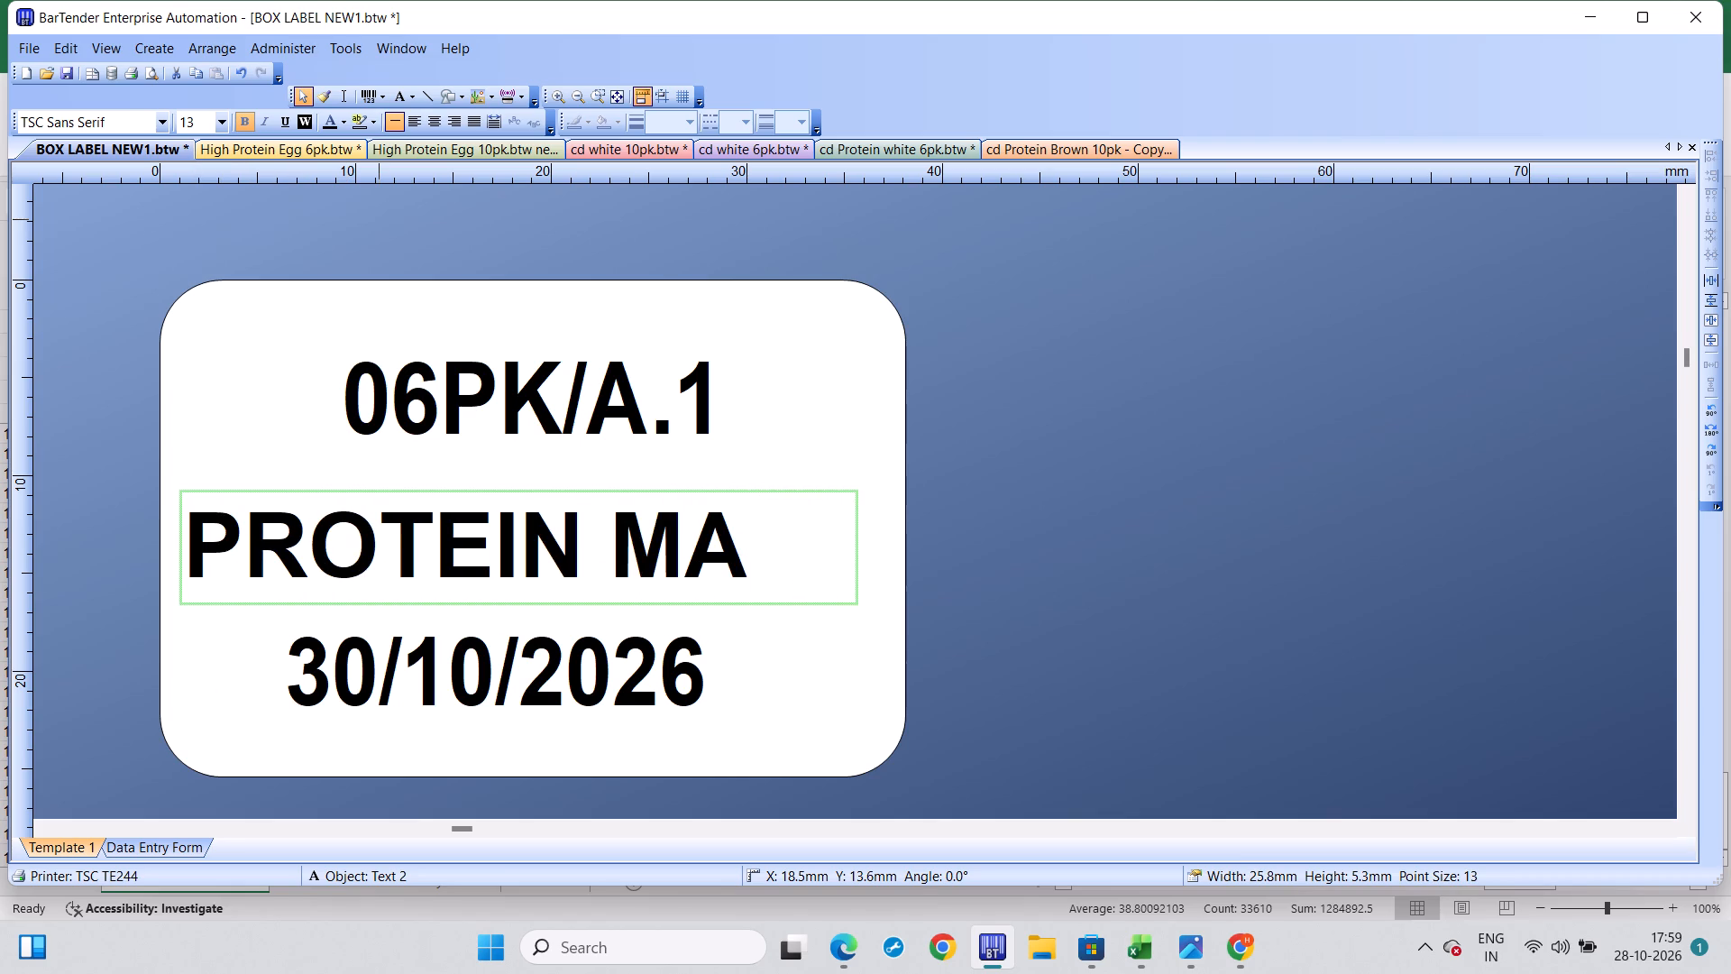
{"action": "key", "text": "x"}
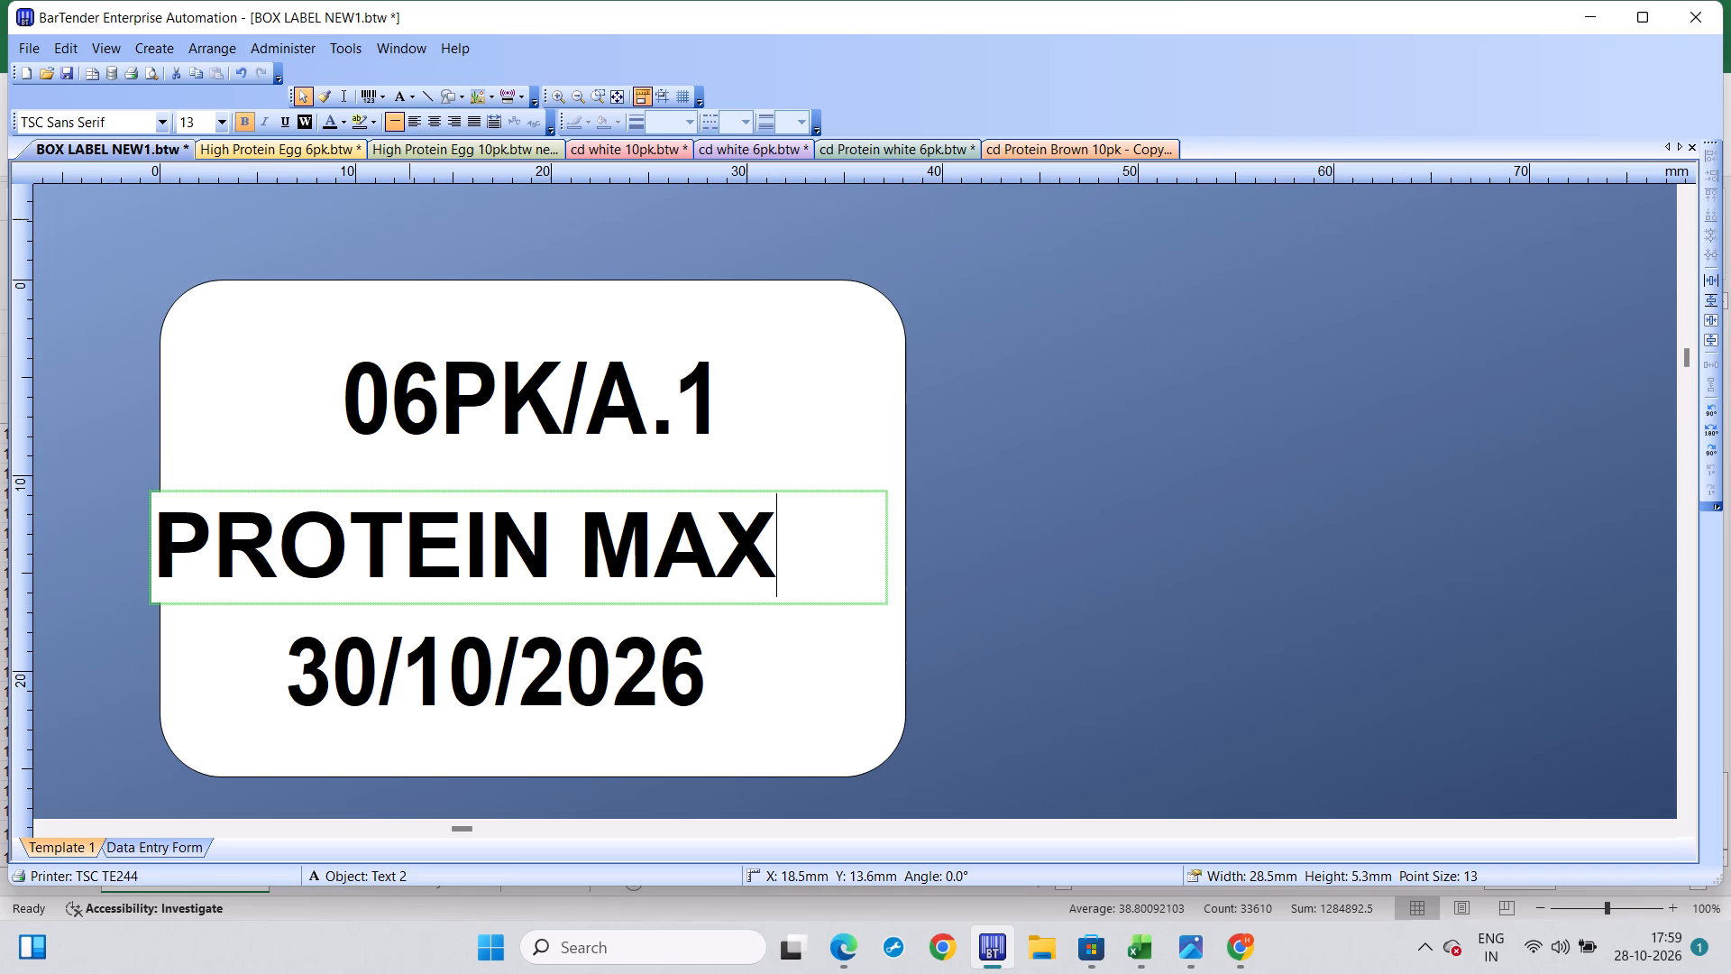
Print 4 copies of the 06PK/A.1 PROTEIN MAX label on the TSC TE244 printer.
{"action": "key", "text": "ctrl+p"}
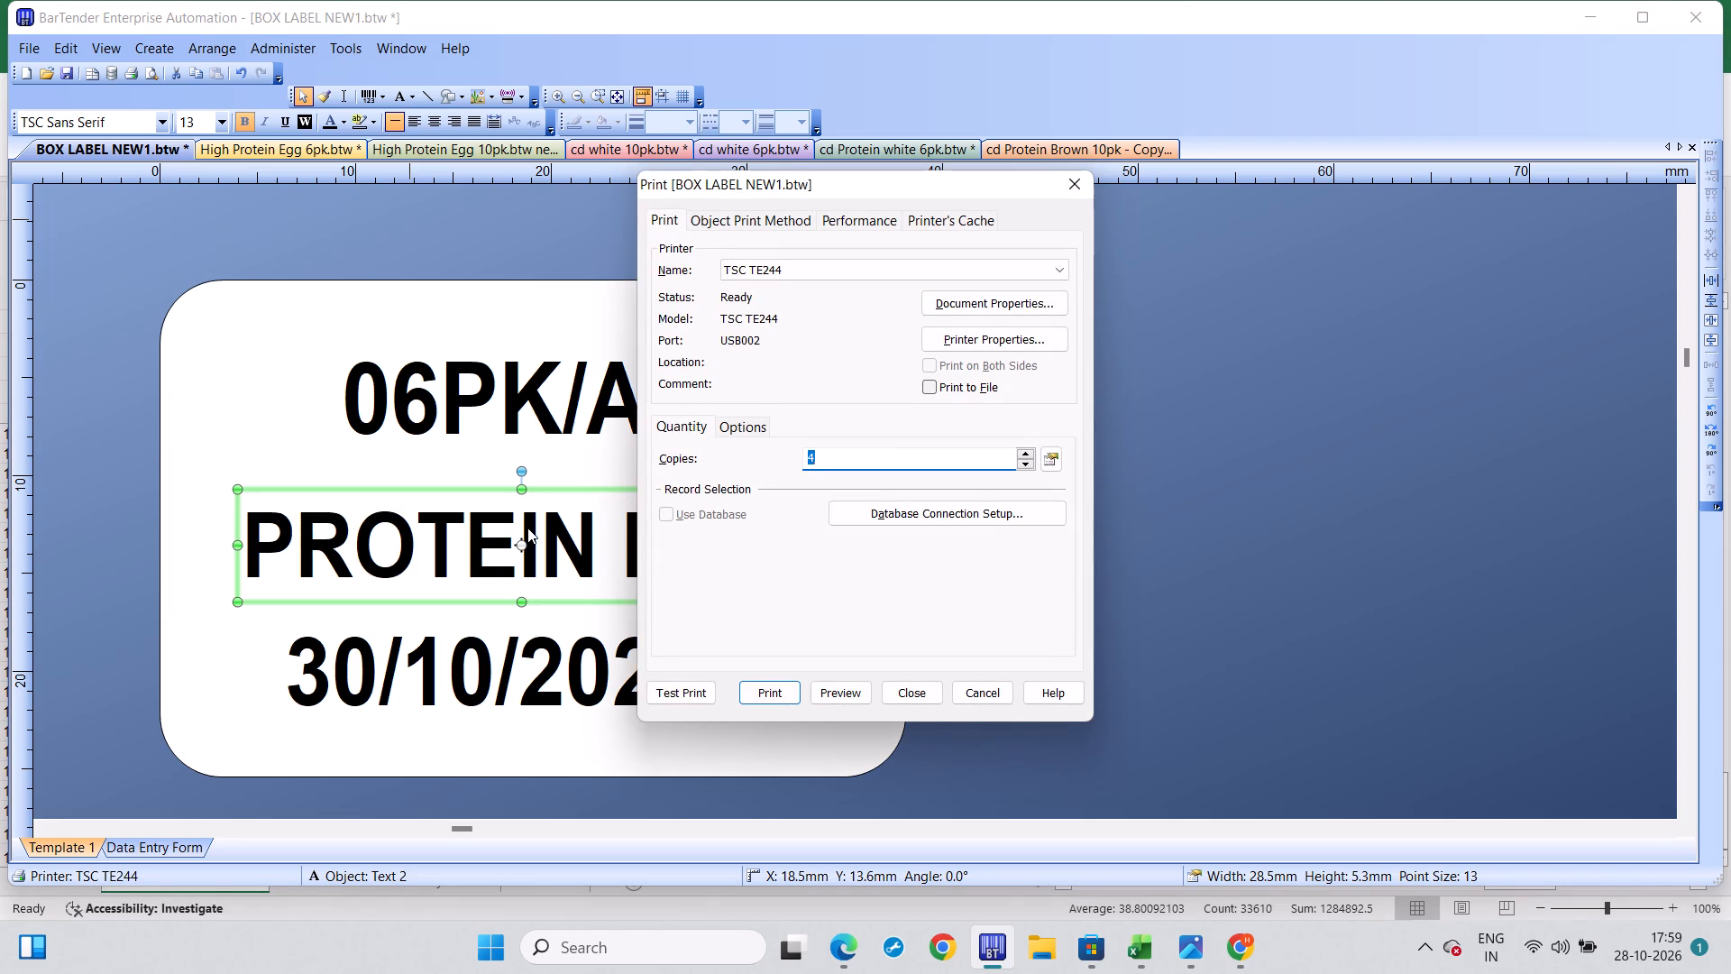
{"action": "key", "text": "Return"}
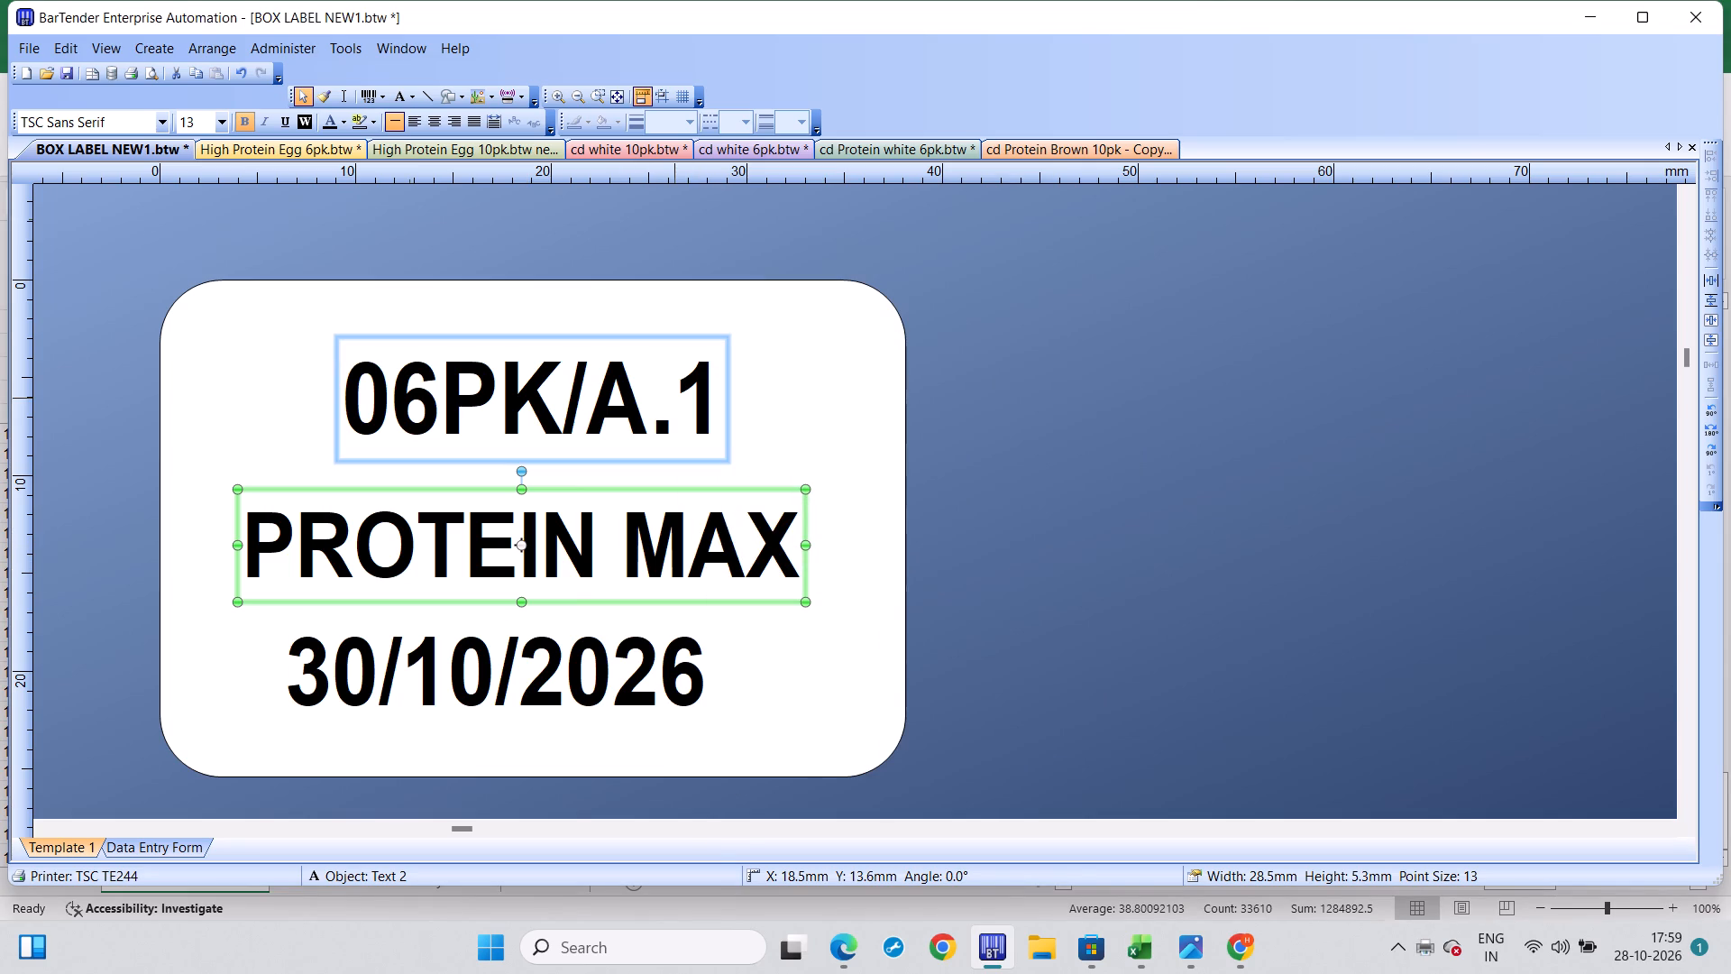
Change the pack size on the label's top line so that it reads 10PK/A.1.
{"action": "left_click", "coordinate": [463, 361]}
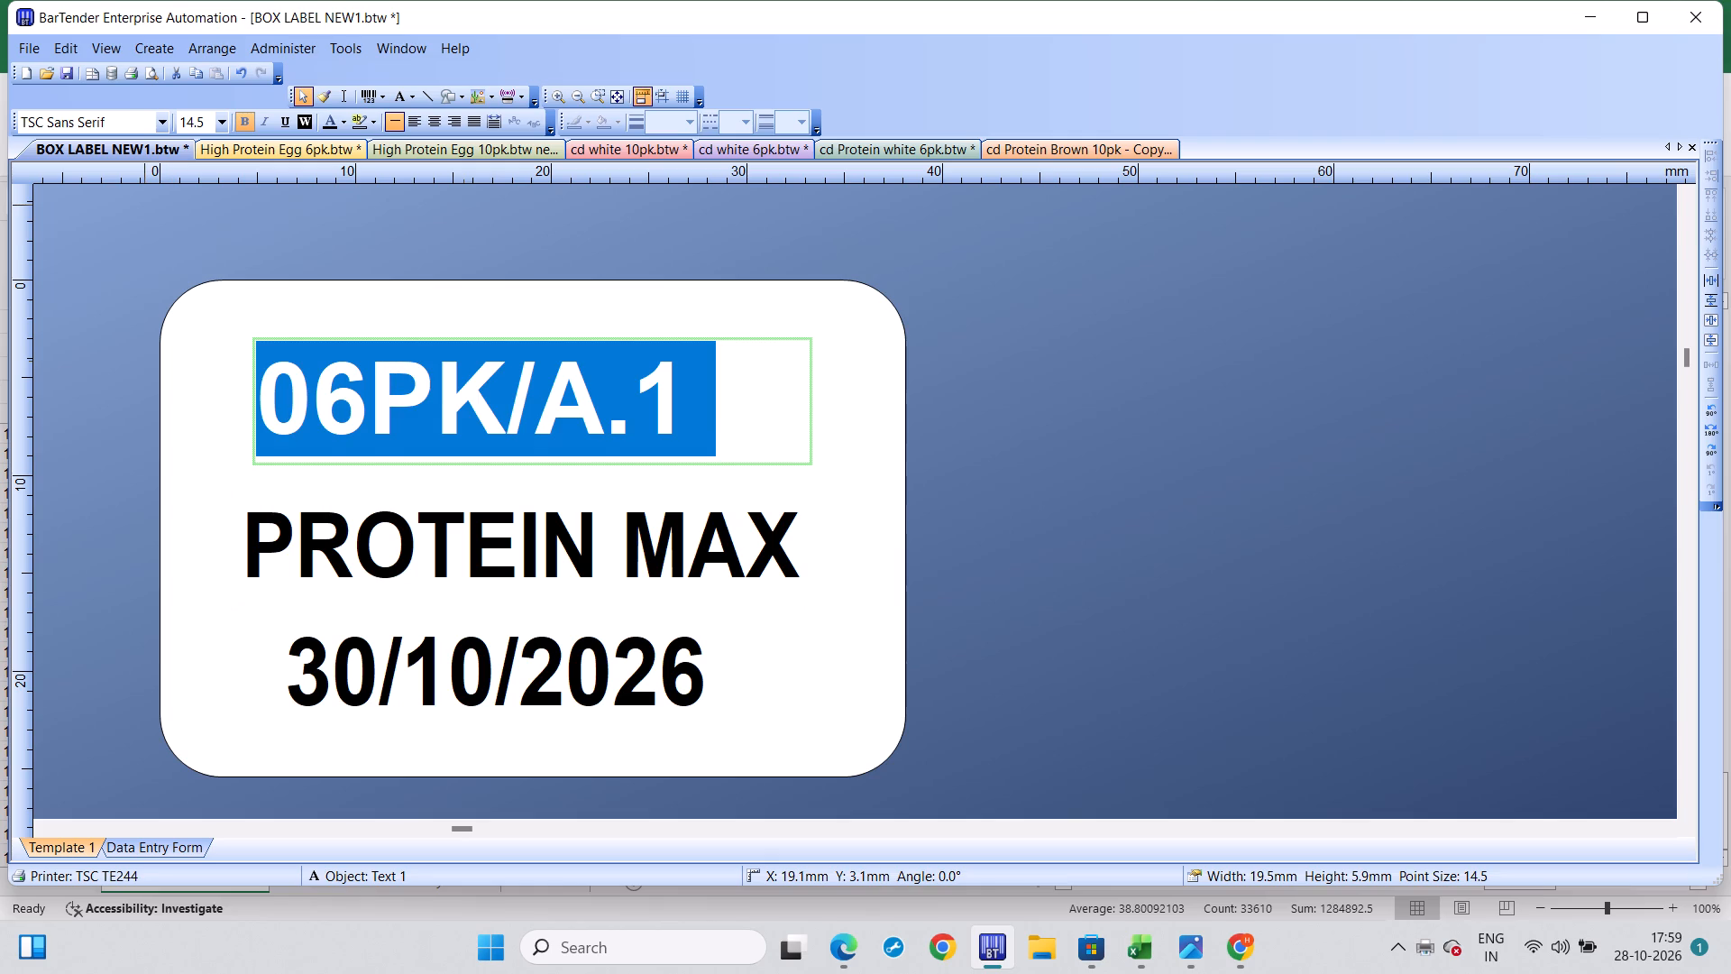
{"action": "left_click", "coordinate": [366, 361]}
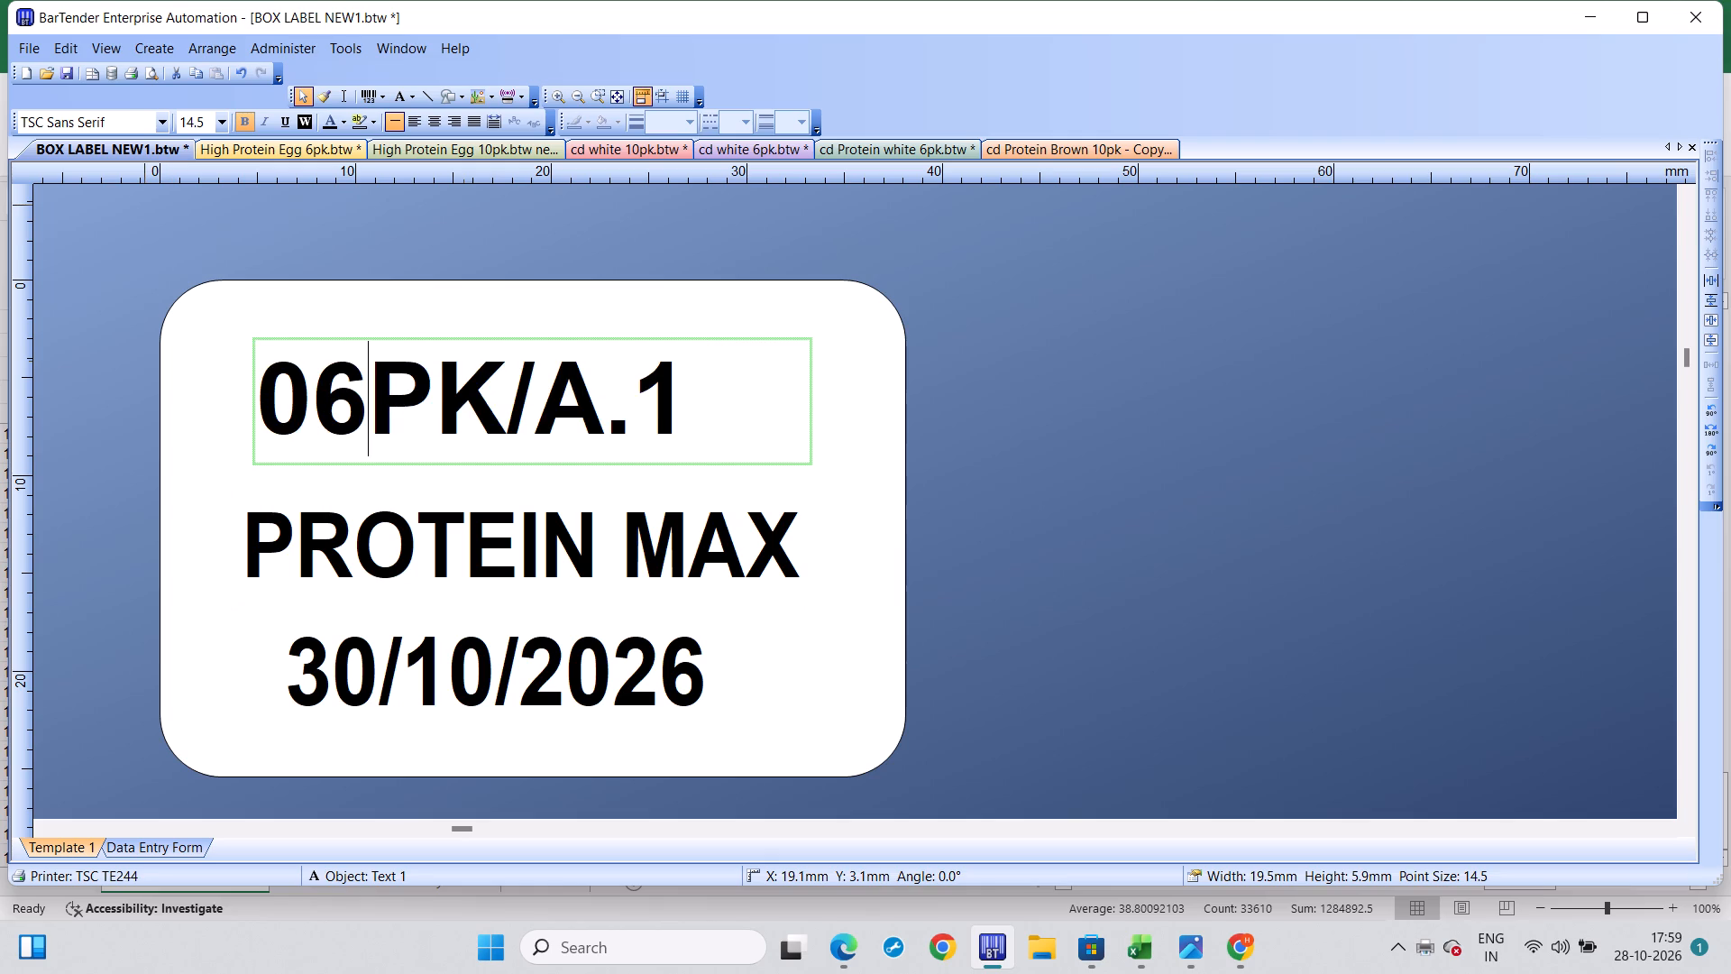
{"action": "key", "text": "BackSpace"}
{"action": "key", "text": "BackSpace"}
{"action": "key", "text": "BackSpace"}
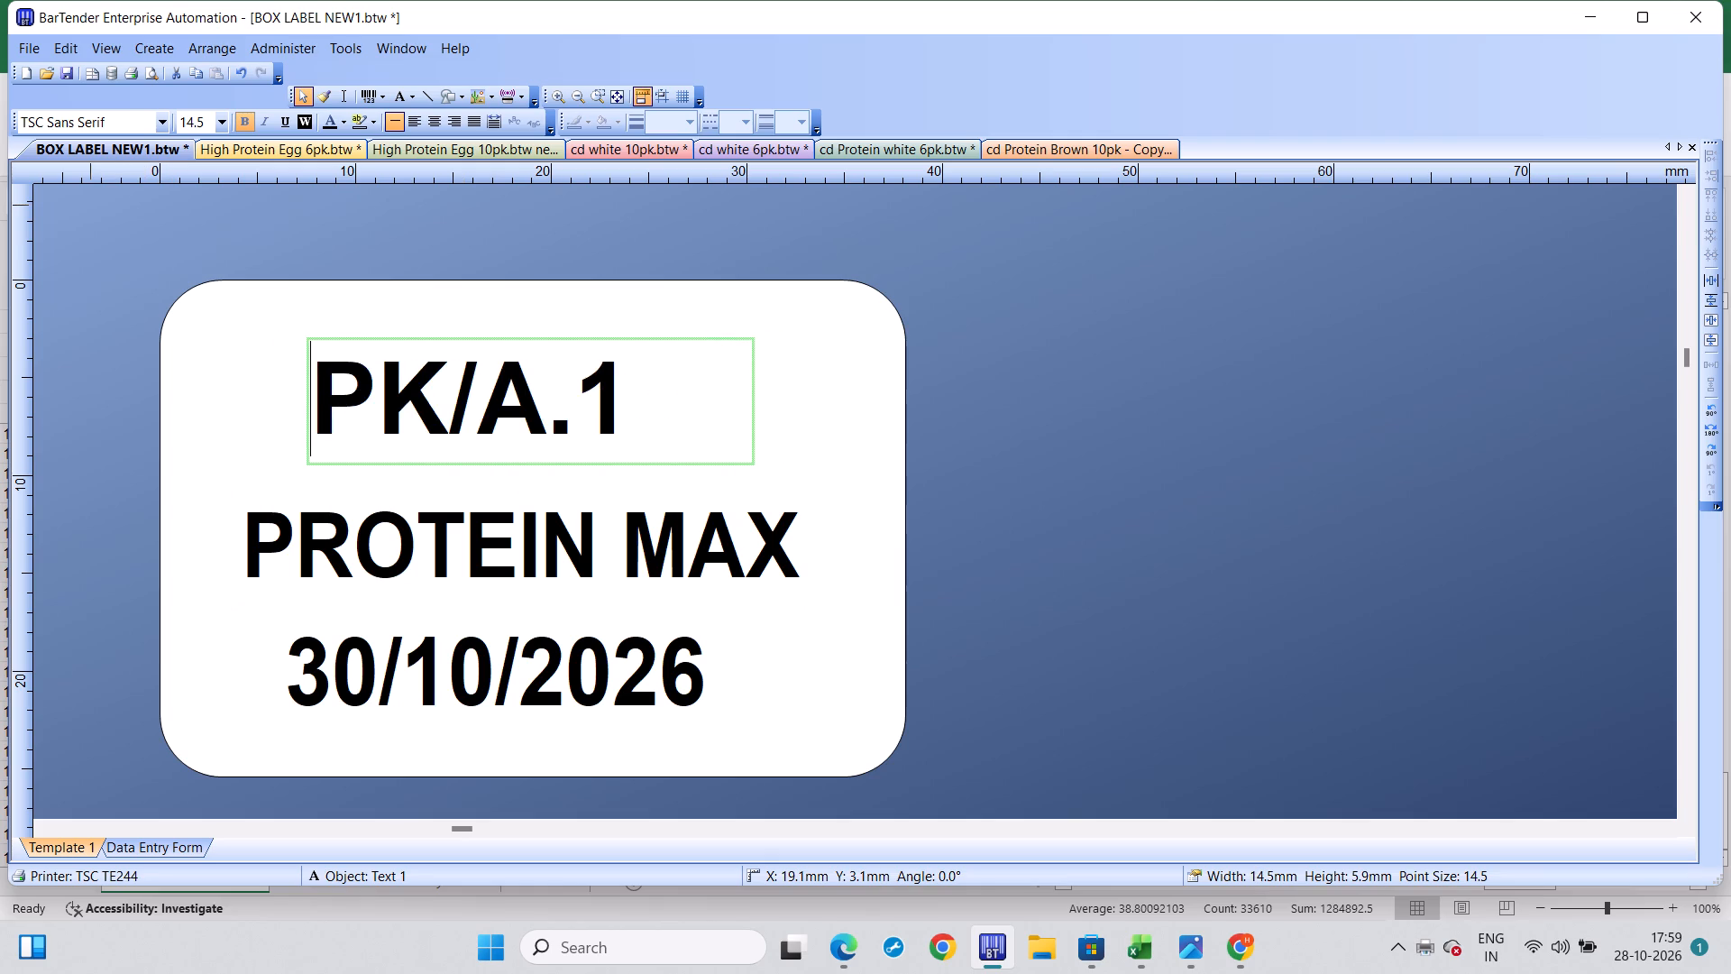
{"action": "type", "text": "10"}
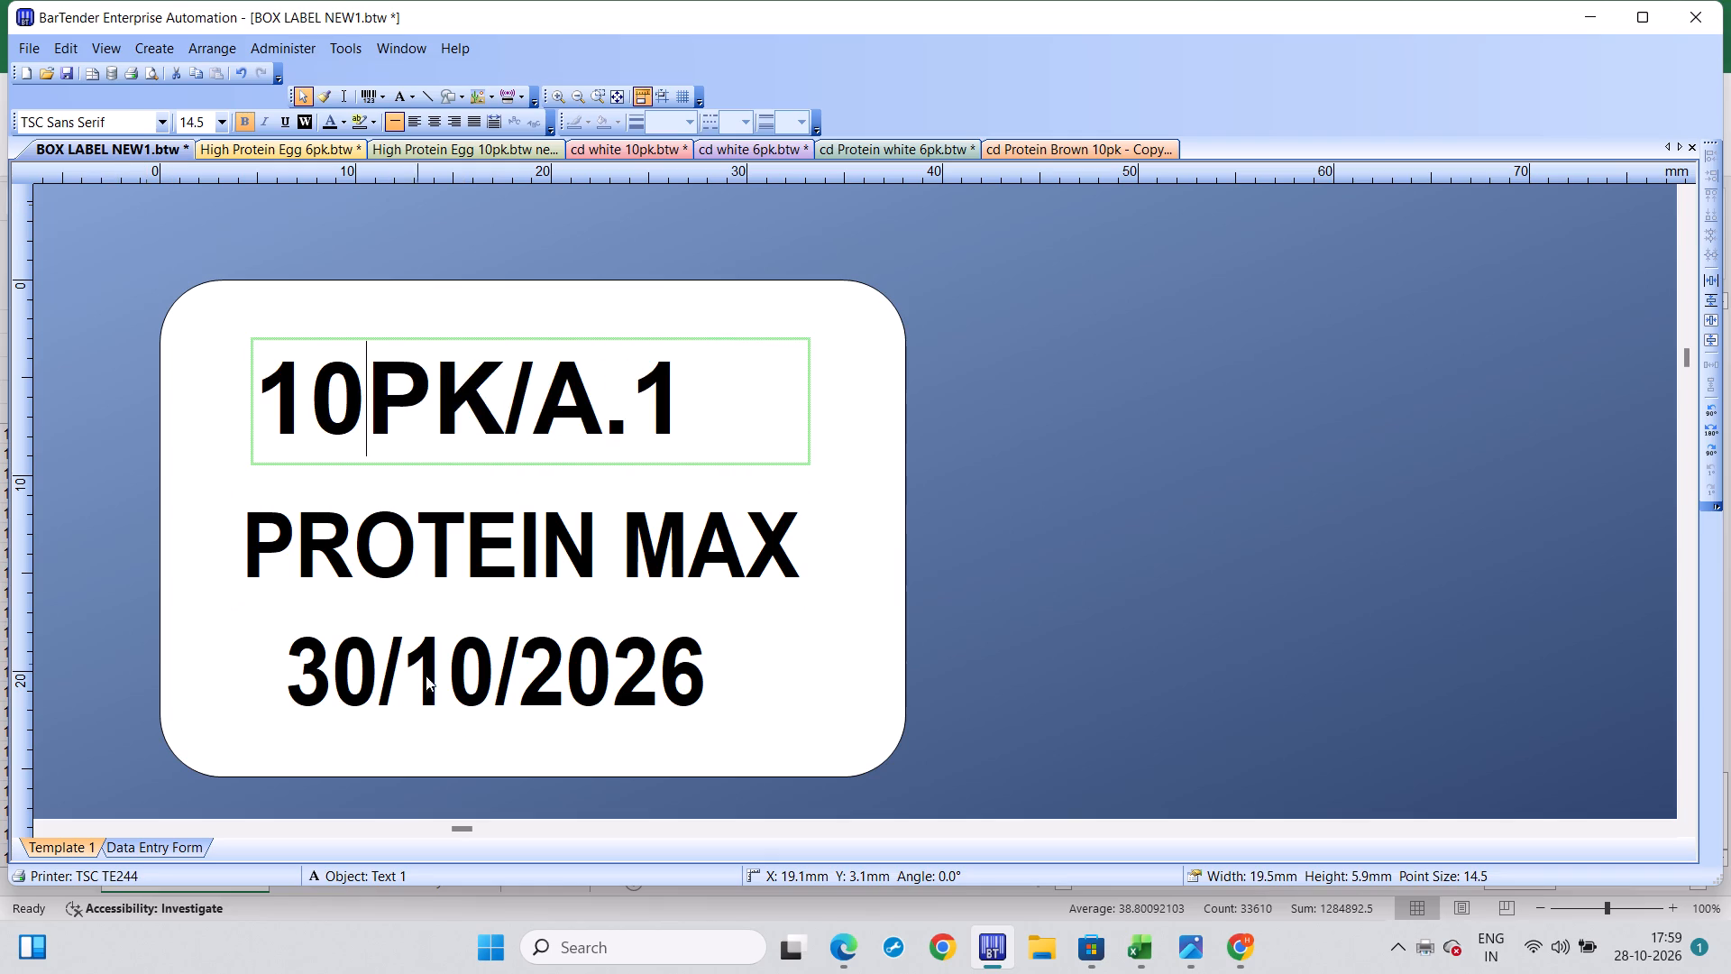
Replace the product name on the label's middle line with FARM WHITE.
{"action": "left_click", "coordinate": [696, 557]}
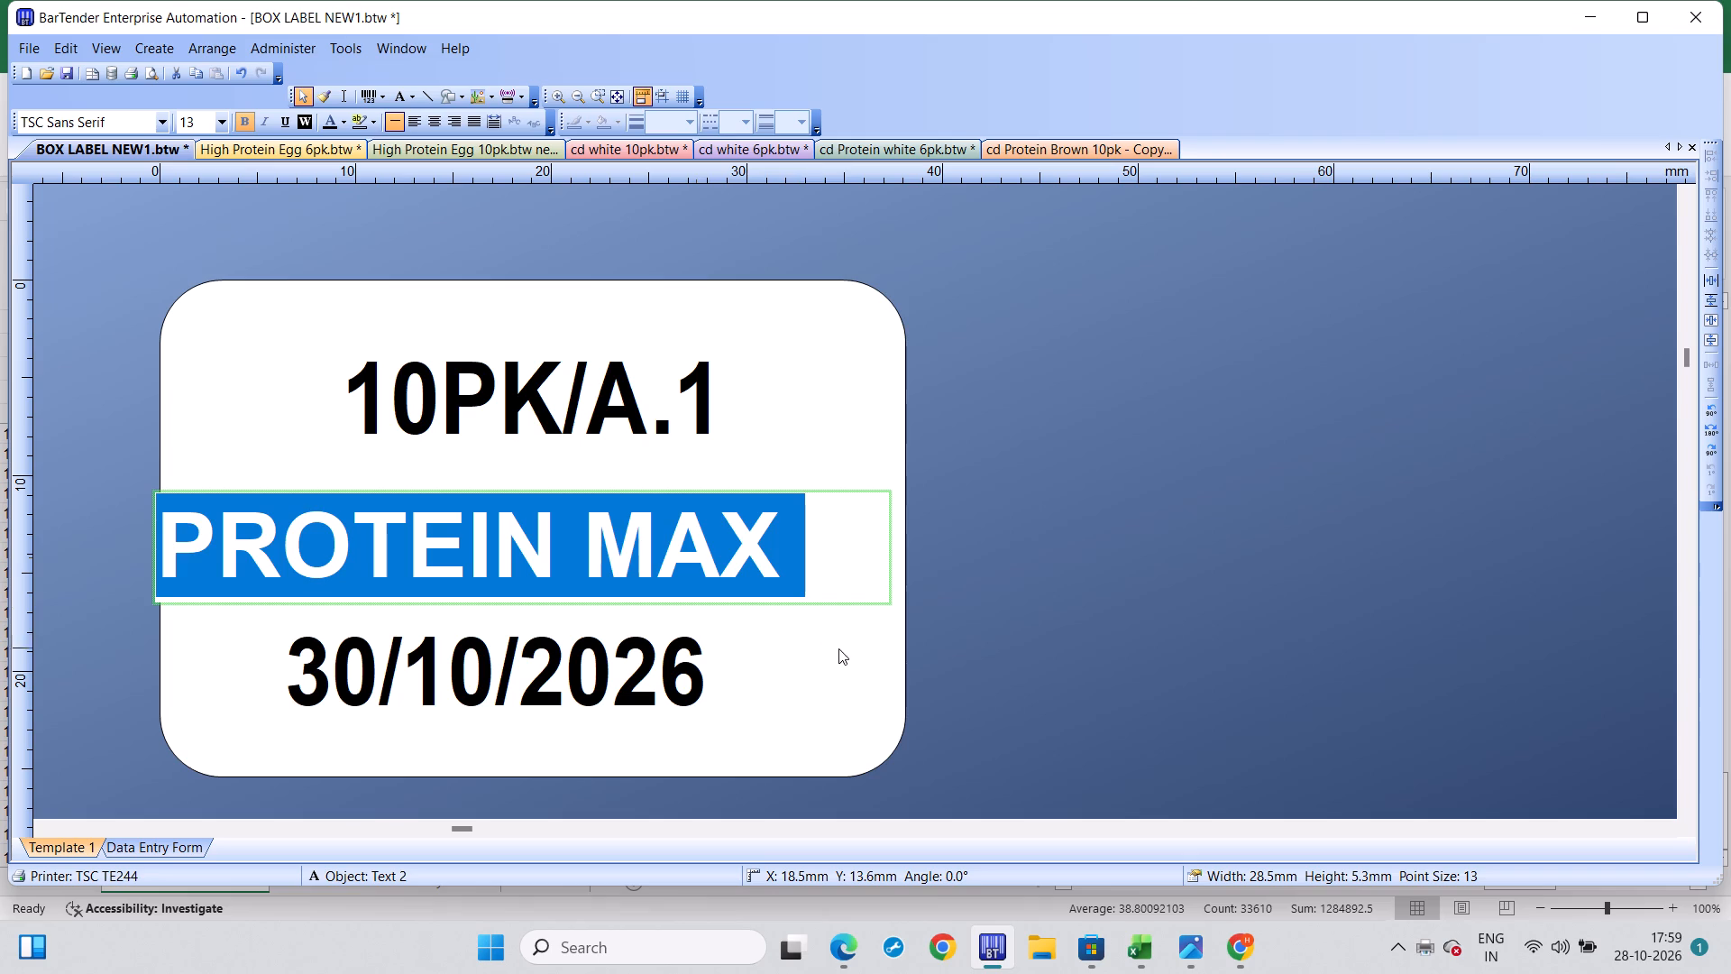
{"action": "left_click", "coordinate": [832, 552]}
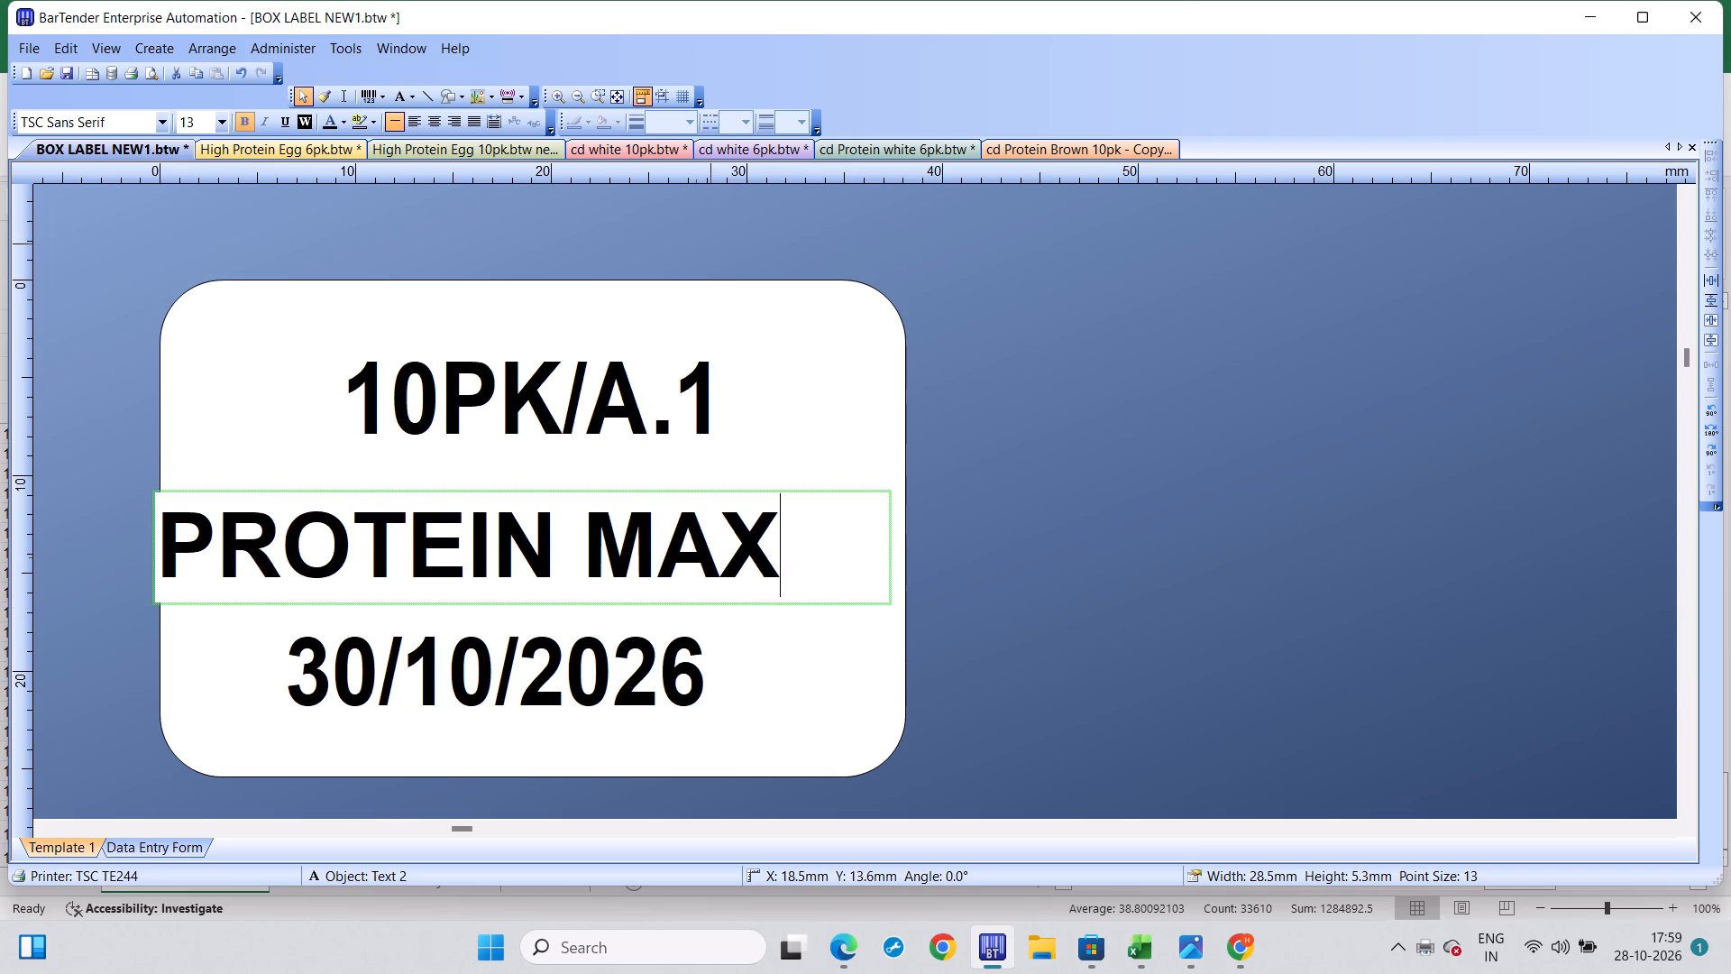
{"action": "key", "text": "BackSpace"}
{"action": "key", "text": "BackSpace"}
{"action": "key", "text": "BackSpace"}
{"action": "key", "text": "BackSpace"}
{"action": "key", "text": "BackSpace"}
{"action": "key", "text": "BackSpace"}
{"action": "key", "text": "BackSpace"}
{"action": "key", "text": "BackSpace"}
{"action": "key", "text": "BackSpace"}
{"action": "key", "text": "BackSpace"}
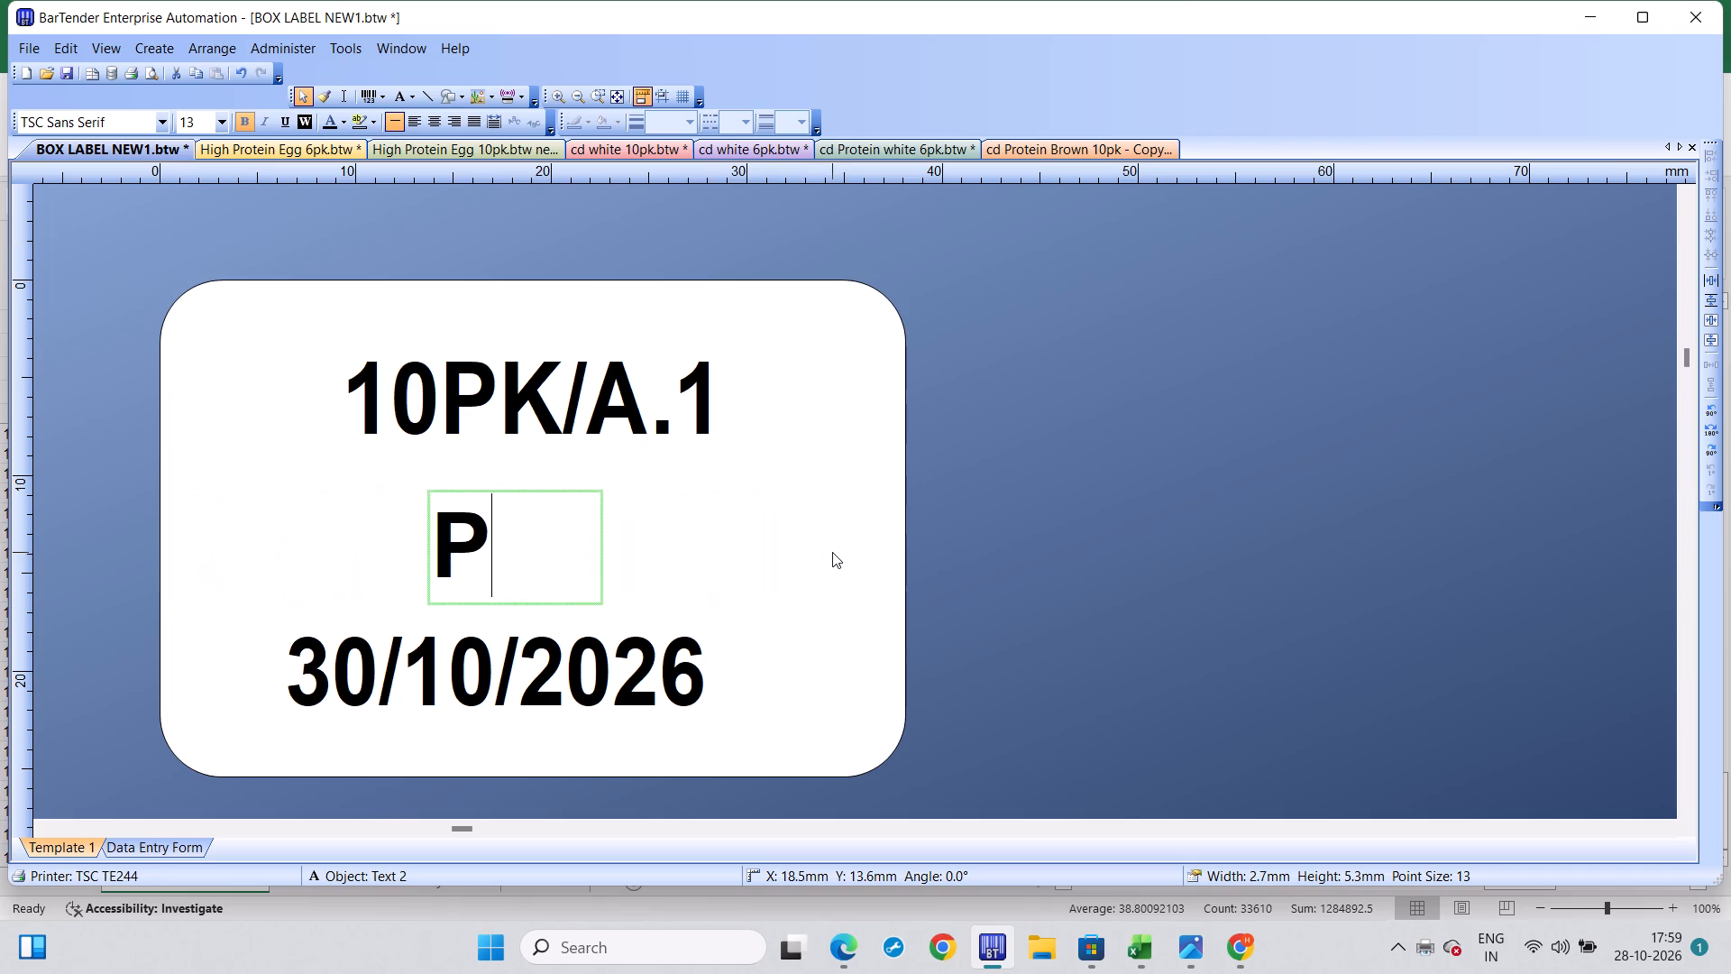
{"action": "key", "text": "BackSpace"}
{"action": "type", "text": "FARM"}
{"action": "key", "text": "space"}
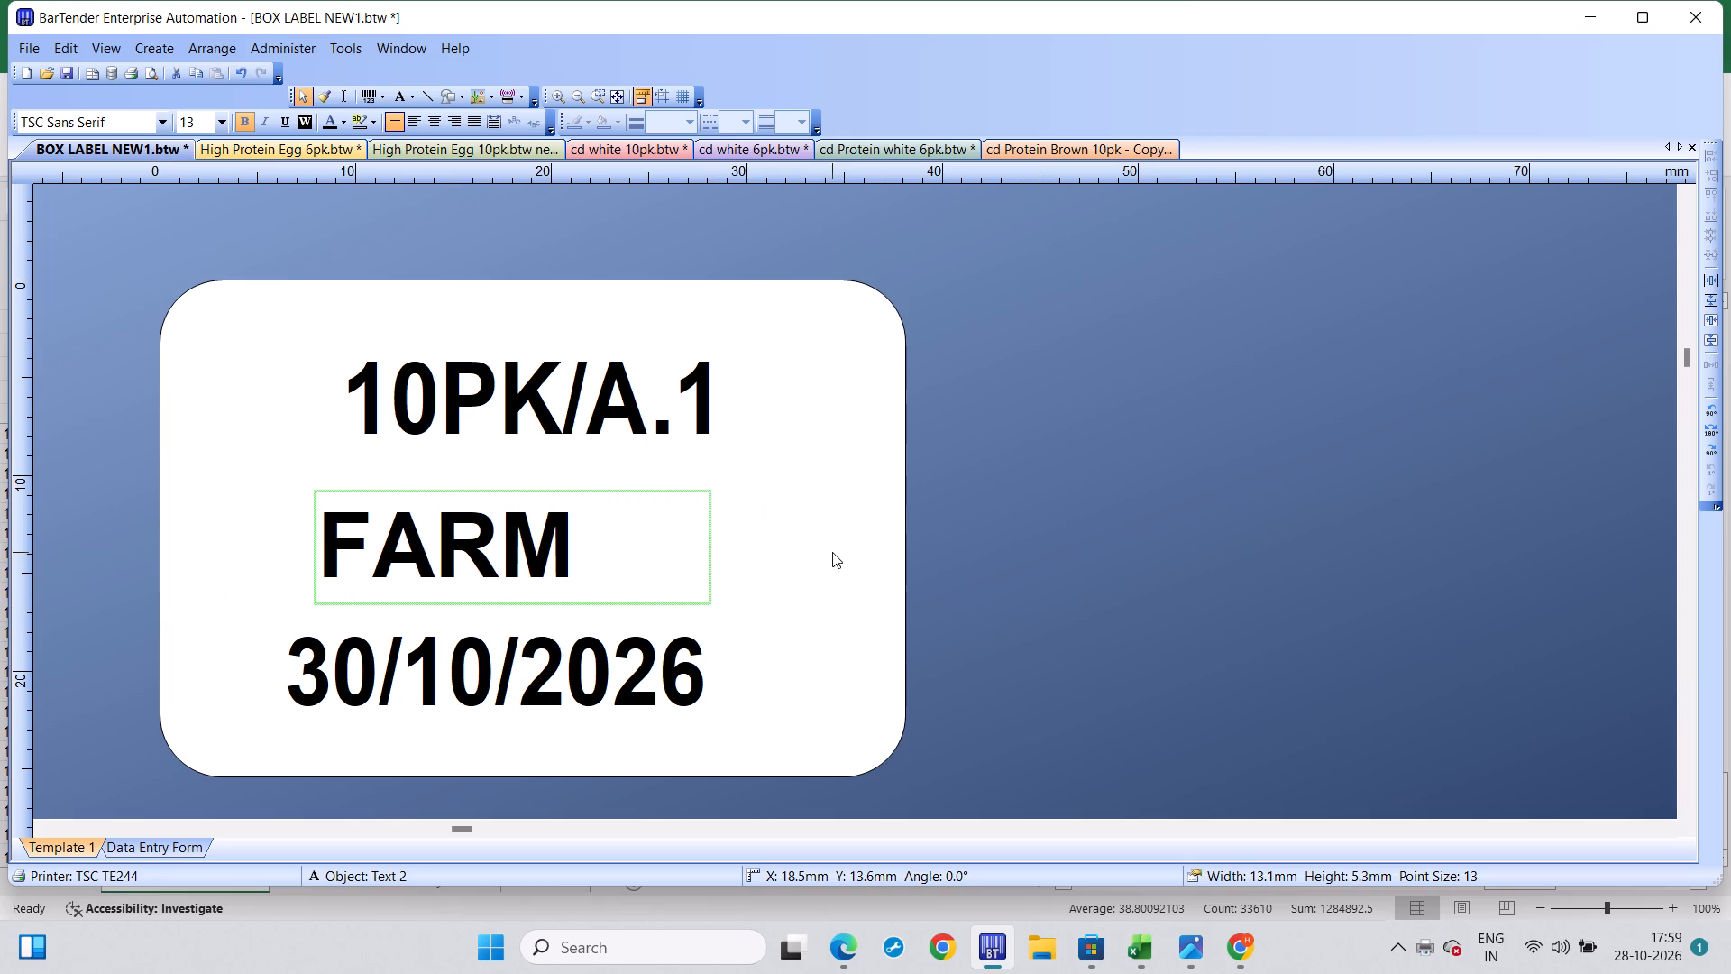
{"action": "type", "text": "WHITE"}
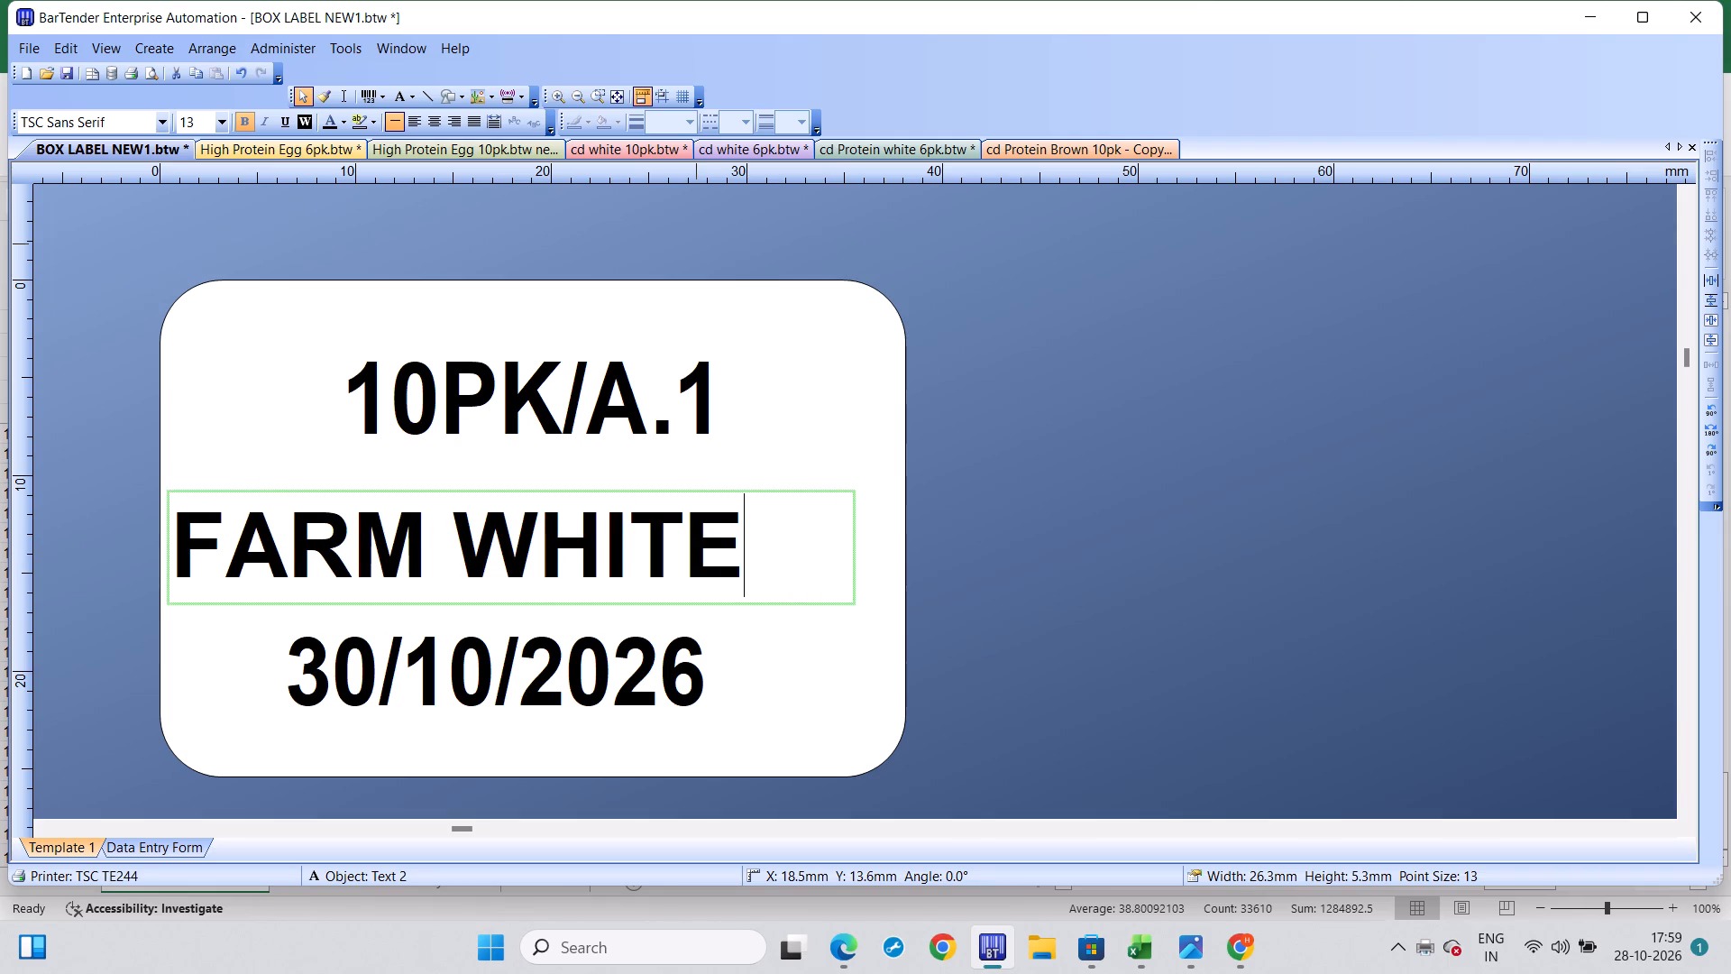
Print the 10PK/A.1 FARM WHITE label on the TSC TE244 printer.
{"action": "key", "text": "ctrl+p"}
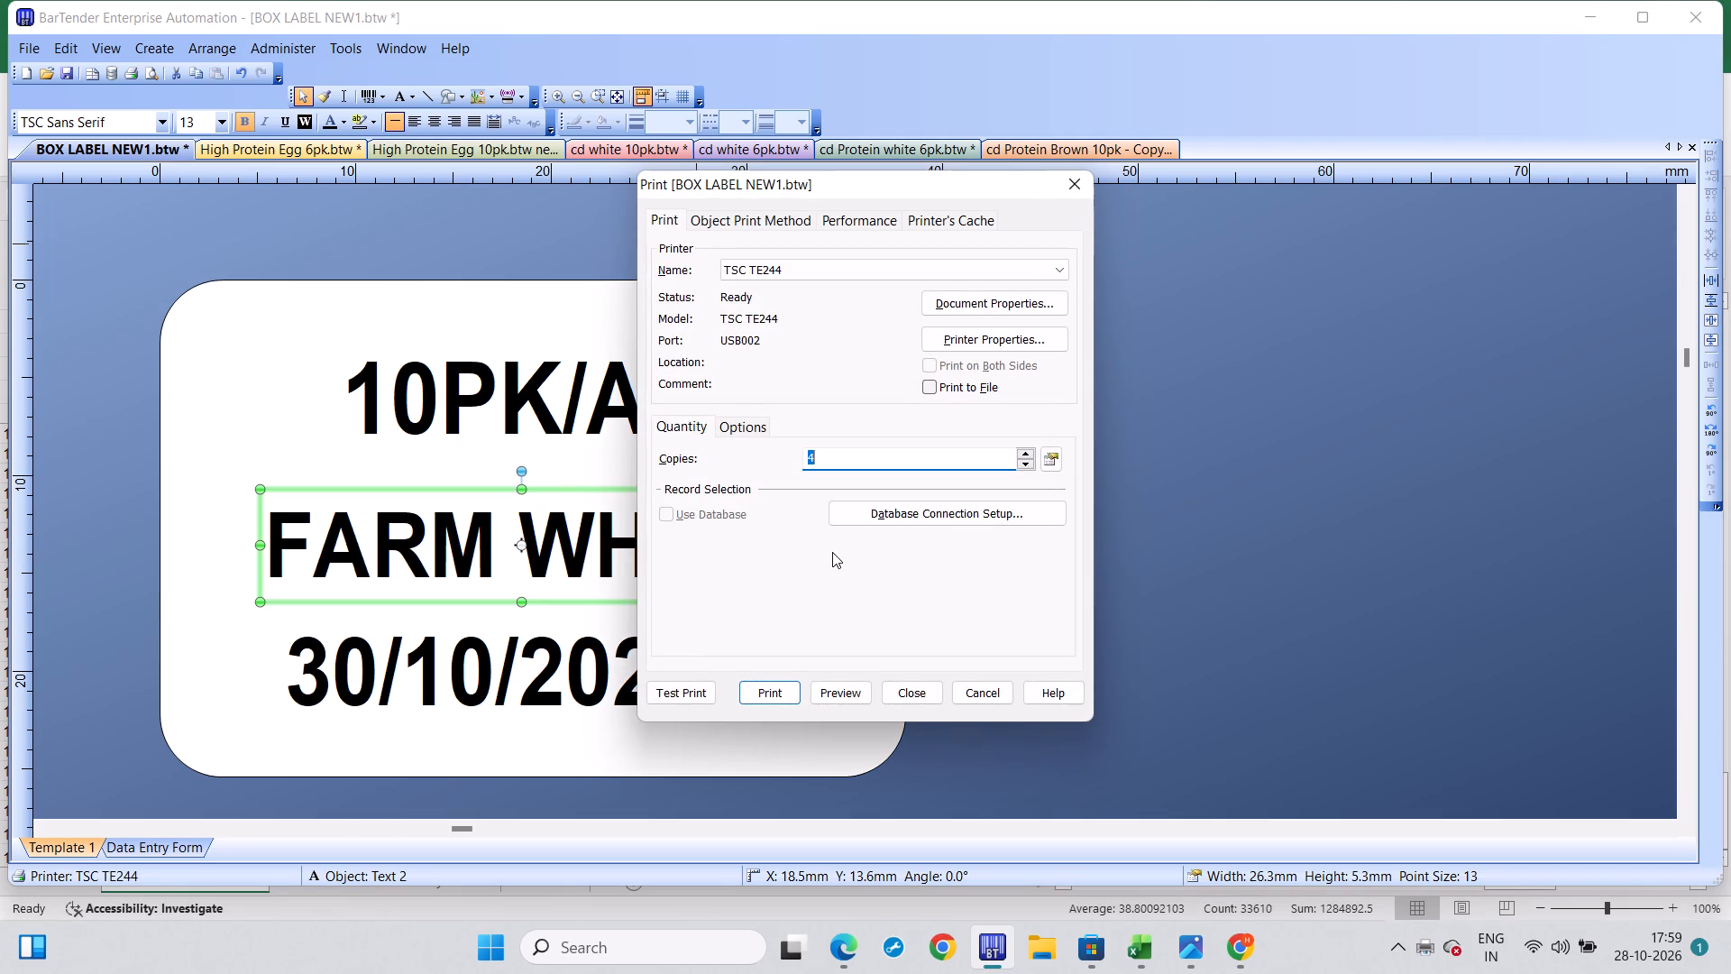
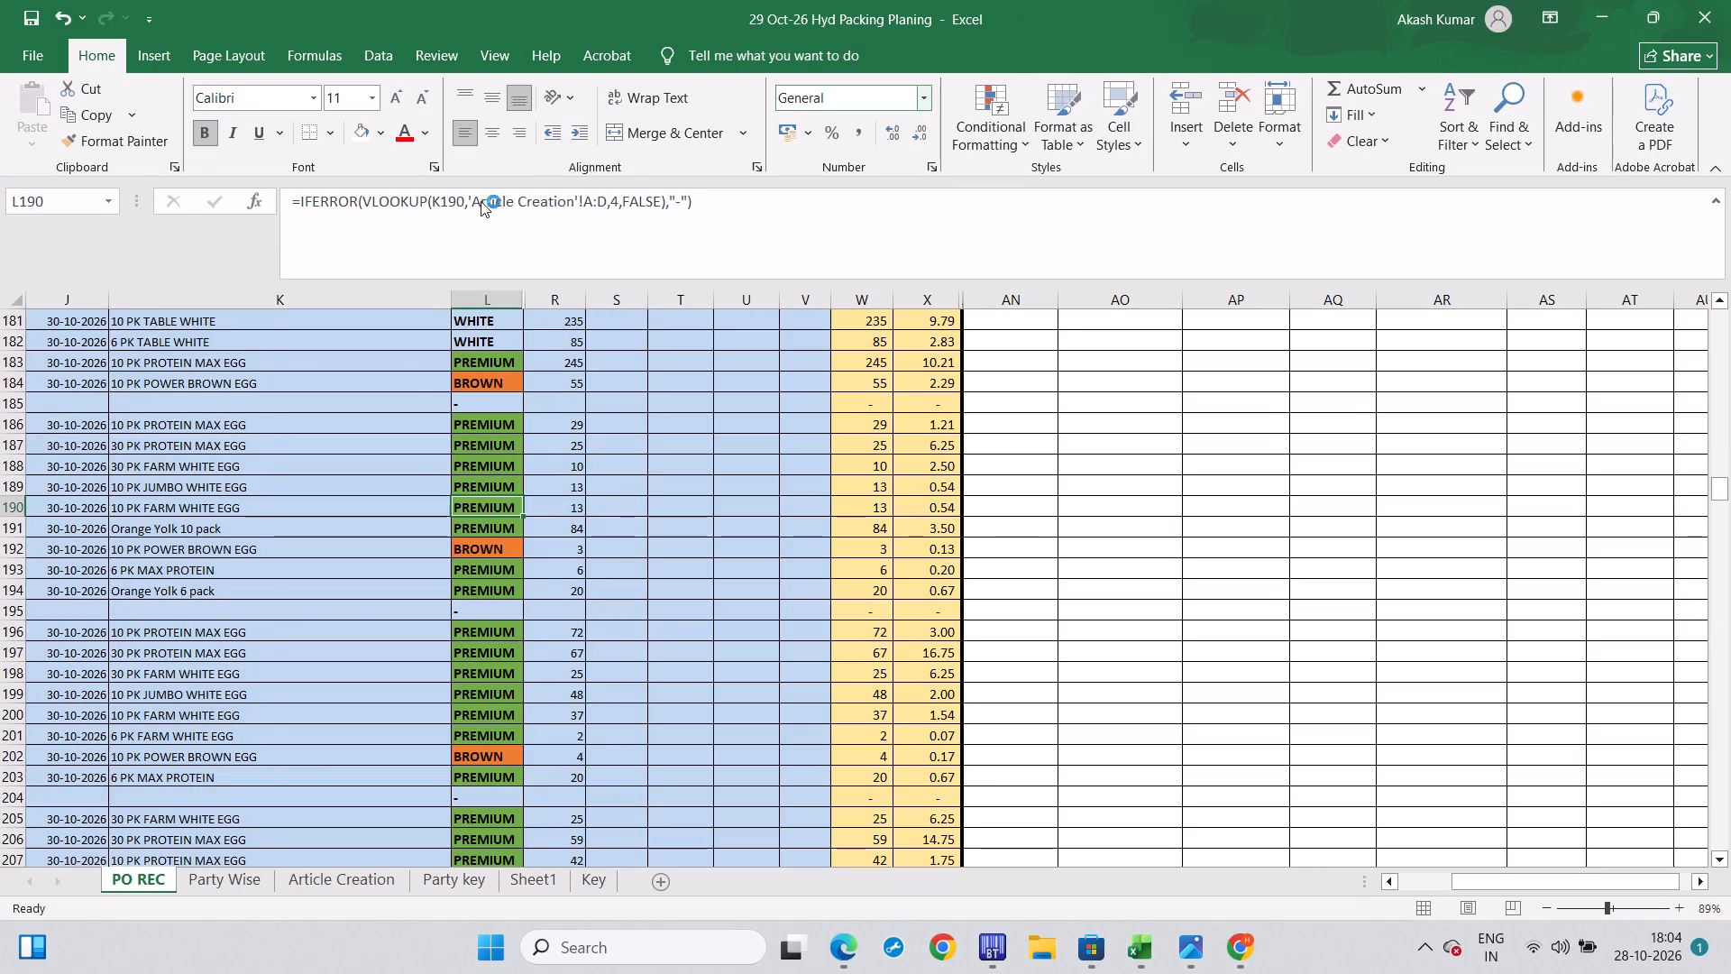
Print only the PO REC range from the Purchase Order Number header through To Dispatch Boxes, down to row 214, on the Brother DCP-T520W.
{"action": "scroll", "coordinate": [401, 381], "scroll_direction": "right", "scroll_amount": 13}
{"action": "scroll", "coordinate": [401, 381], "scroll_direction": "up", "scroll_amount": 3}
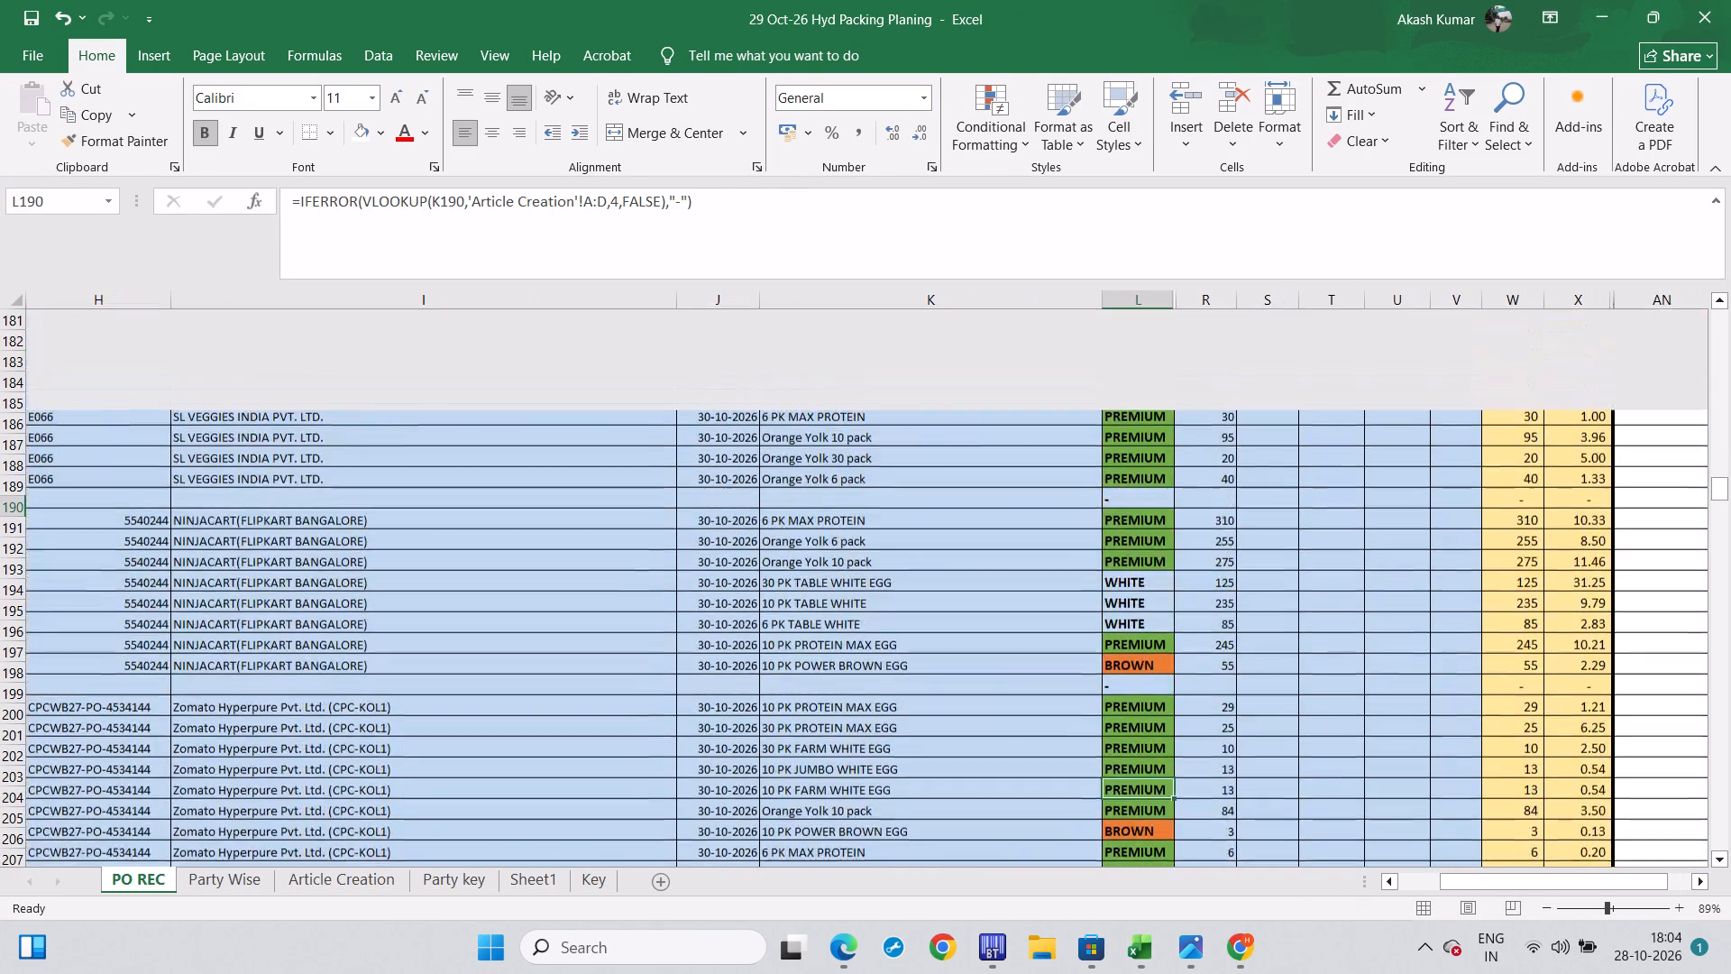
{"action": "scroll", "coordinate": [401, 381], "scroll_direction": "up", "scroll_amount": 20}
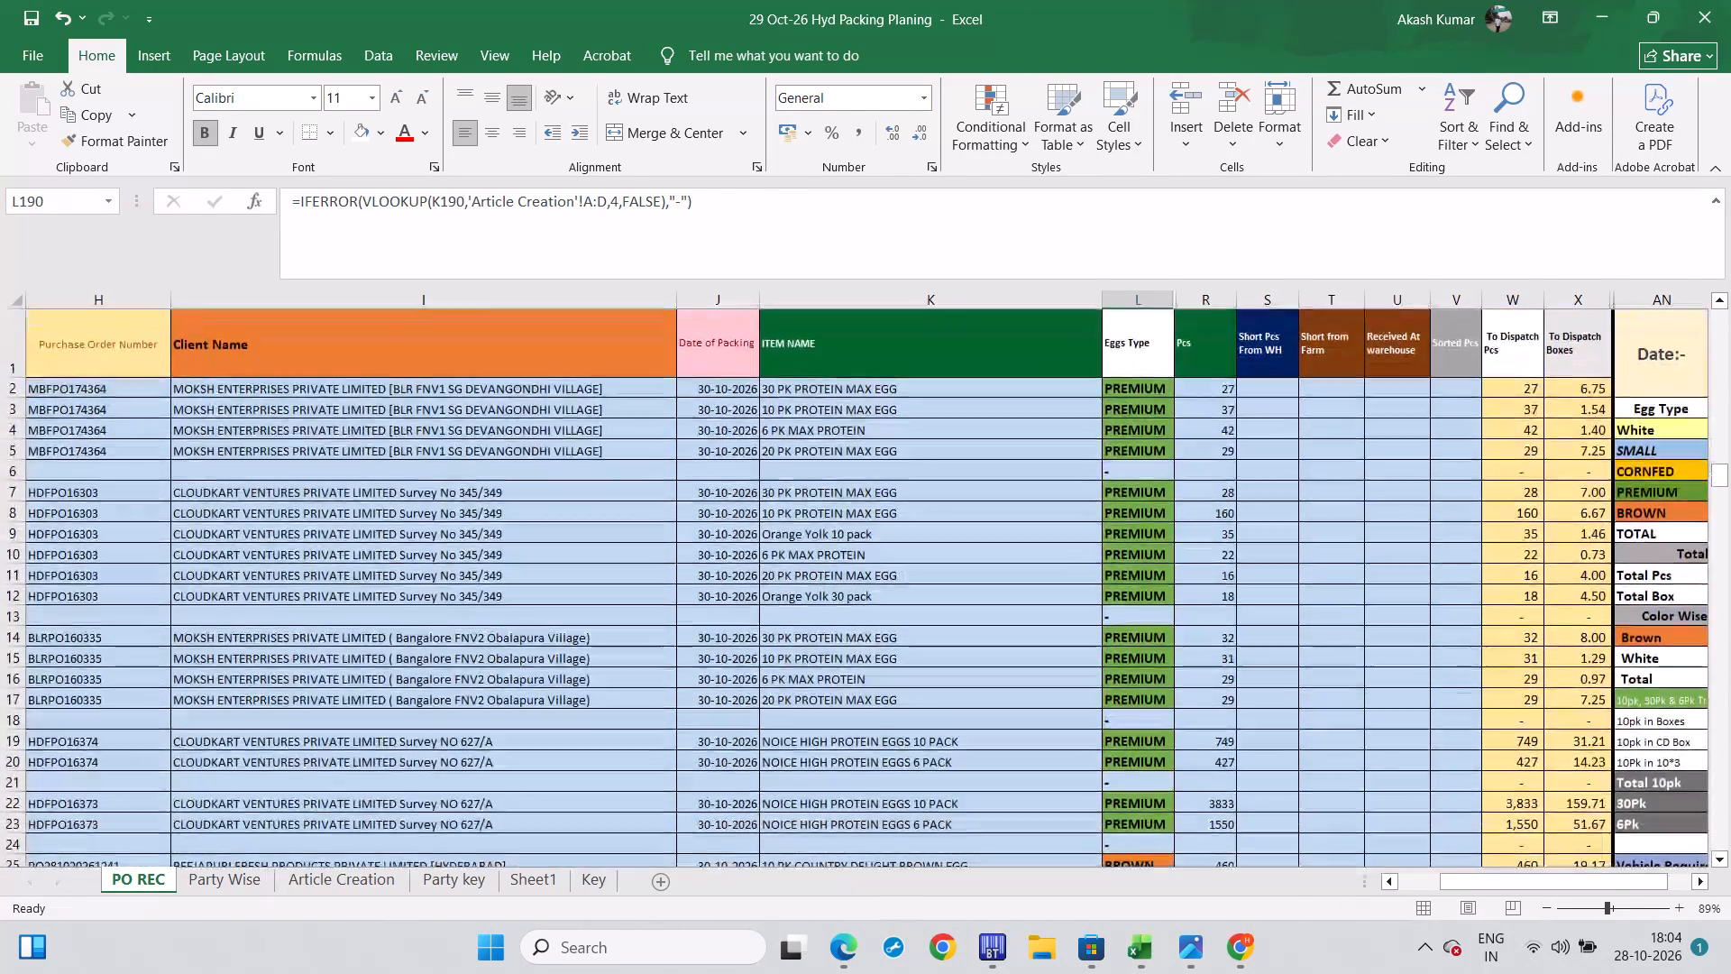
{"action": "scroll", "coordinate": [401, 381], "scroll_direction": "right", "scroll_amount": 5}
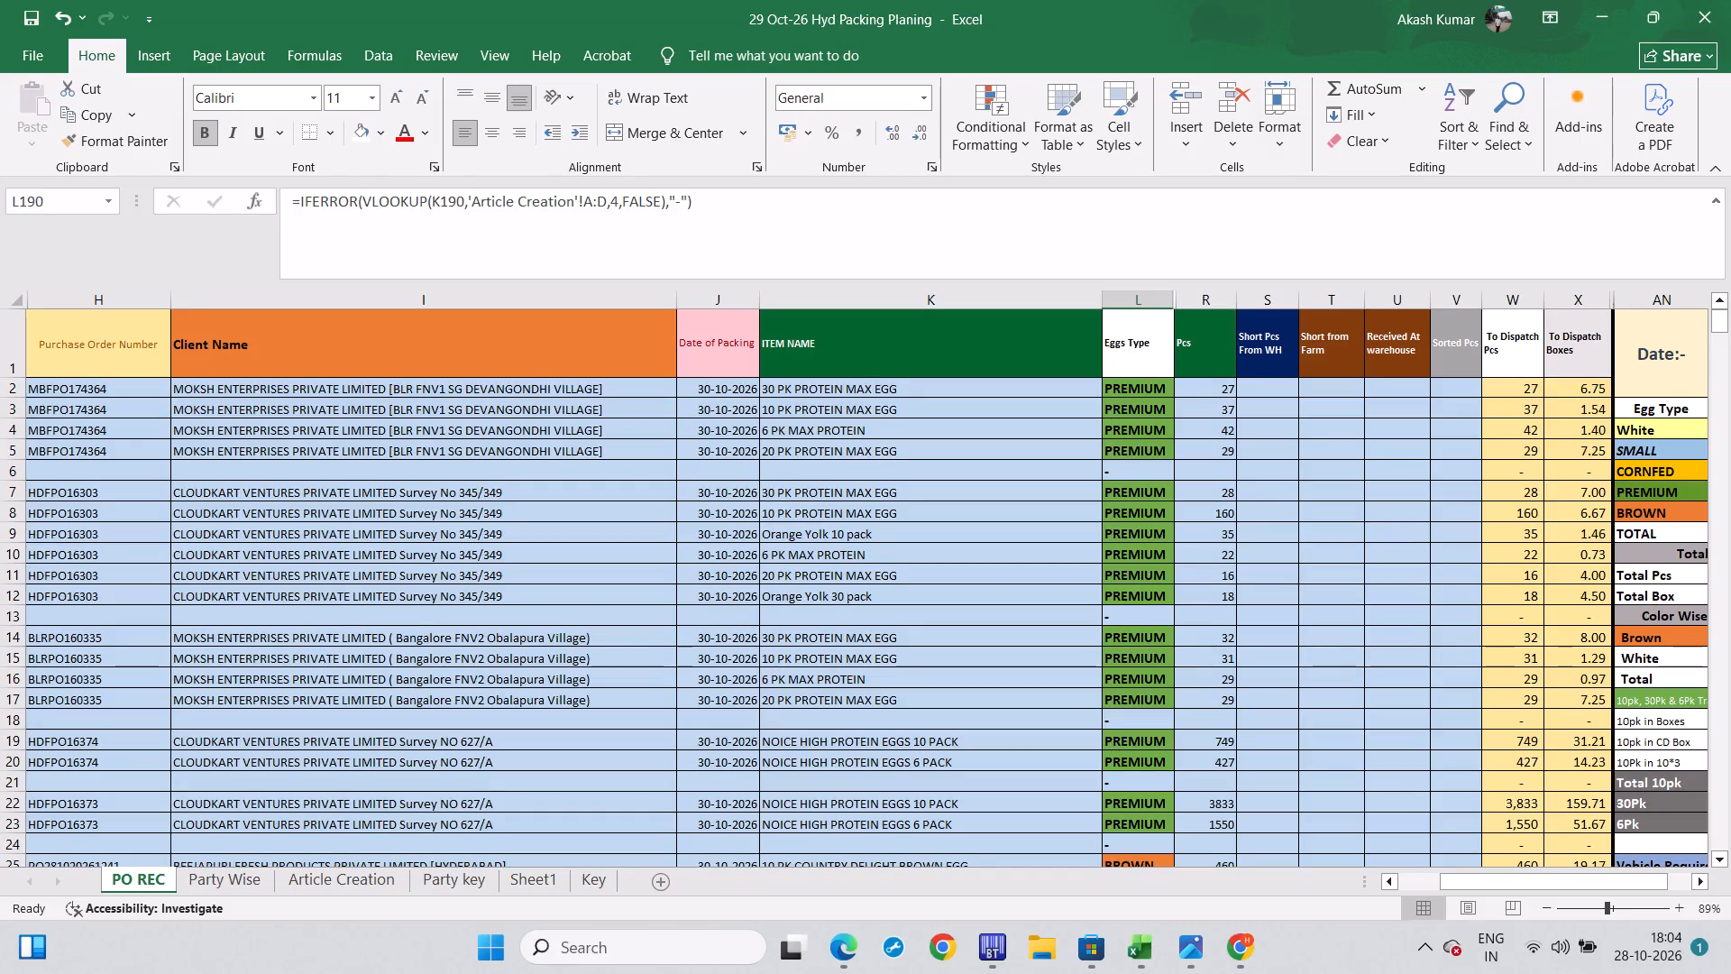
{"action": "left_click", "coordinate": [85, 350]}
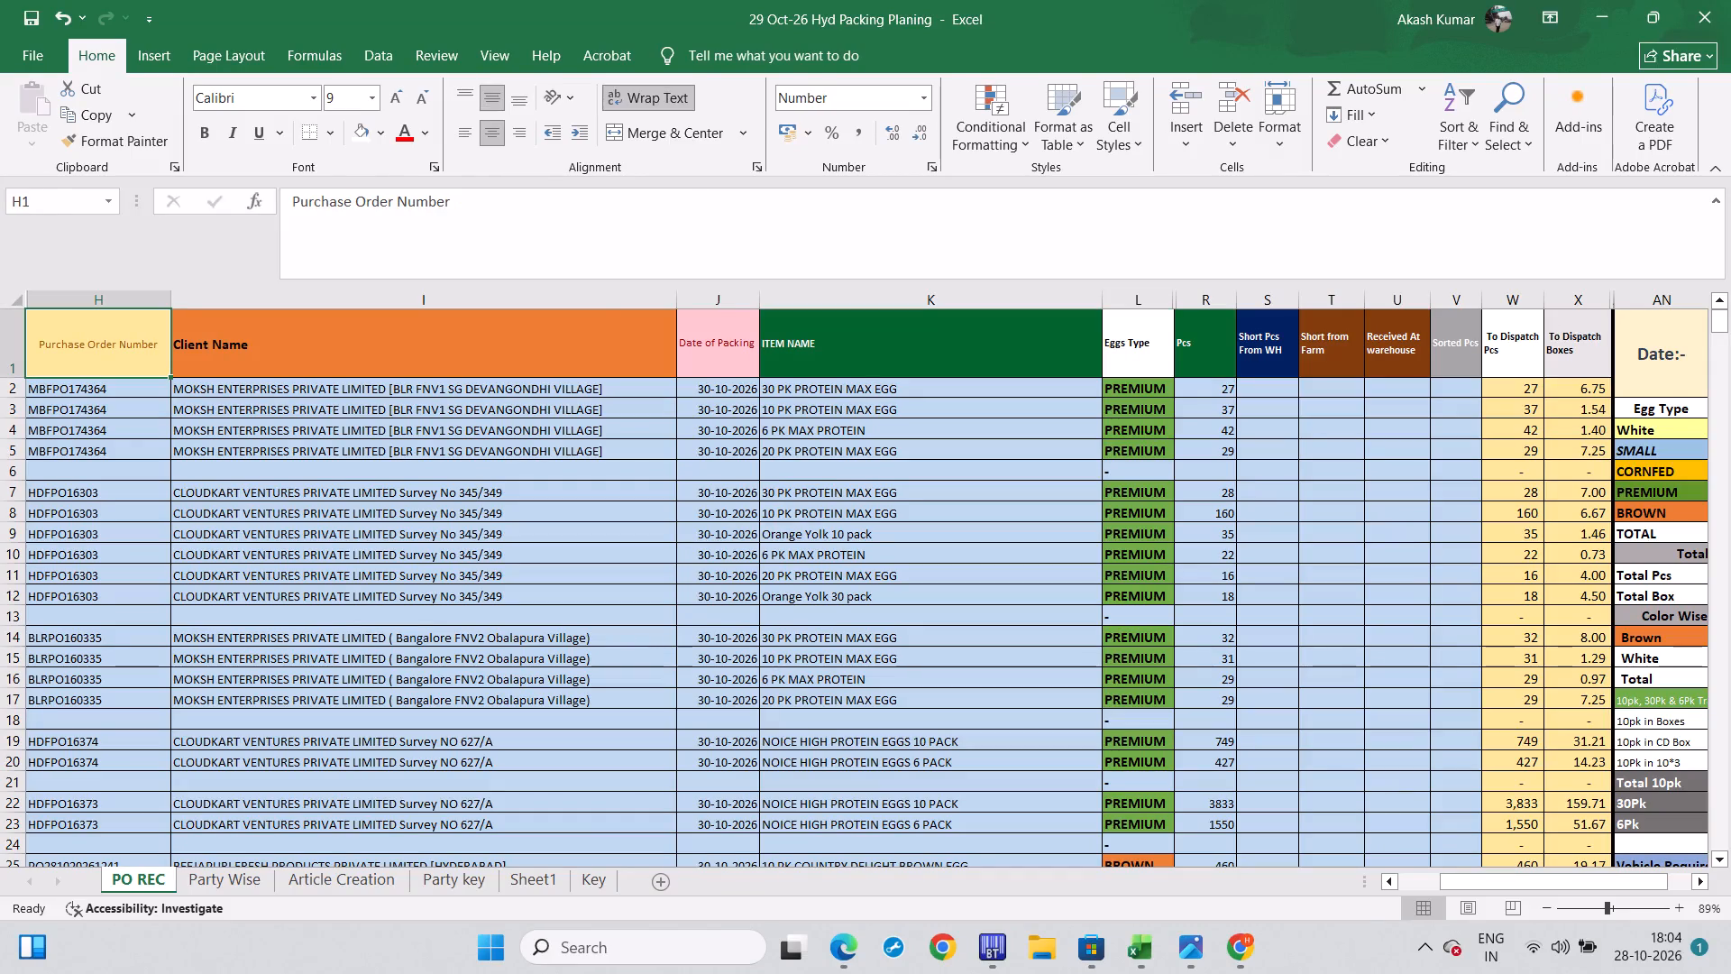
{"action": "key", "text": "shift+Right"}
{"action": "key", "text": "shift+Right"}
{"action": "key", "text": "shift+Right"}
{"action": "key", "text": "shift+Right"}
{"action": "key", "text": "shift+Right"}
{"action": "key", "text": "shift+Right"}
{"action": "key", "text": "shift+Right"}
{"action": "key", "text": "shift+Right"}
{"action": "key", "text": "shift+Right"}
{"action": "key", "text": "shift+Right"}
{"action": "key", "text": "shift+Right"}
{"action": "key", "text": "shift+Right"}
{"action": "key", "text": "shift+Right"}
{"action": "key", "text": "shift+Right"}
{"action": "key", "text": "shift+Right"}
{"action": "key", "text": "shift+Right"}
{"action": "key", "text": "shift+Right"}
{"action": "key", "text": "shift+Left"}
{"action": "key", "text": "shift+Left"}
{"action": "key", "text": "shift+Left"}
{"action": "key", "text": "shift+Left"}
{"action": "key", "text": "shift+Left"}
{"action": "key", "text": "shift+Left"}
{"action": "key", "text": "shift+Left"}
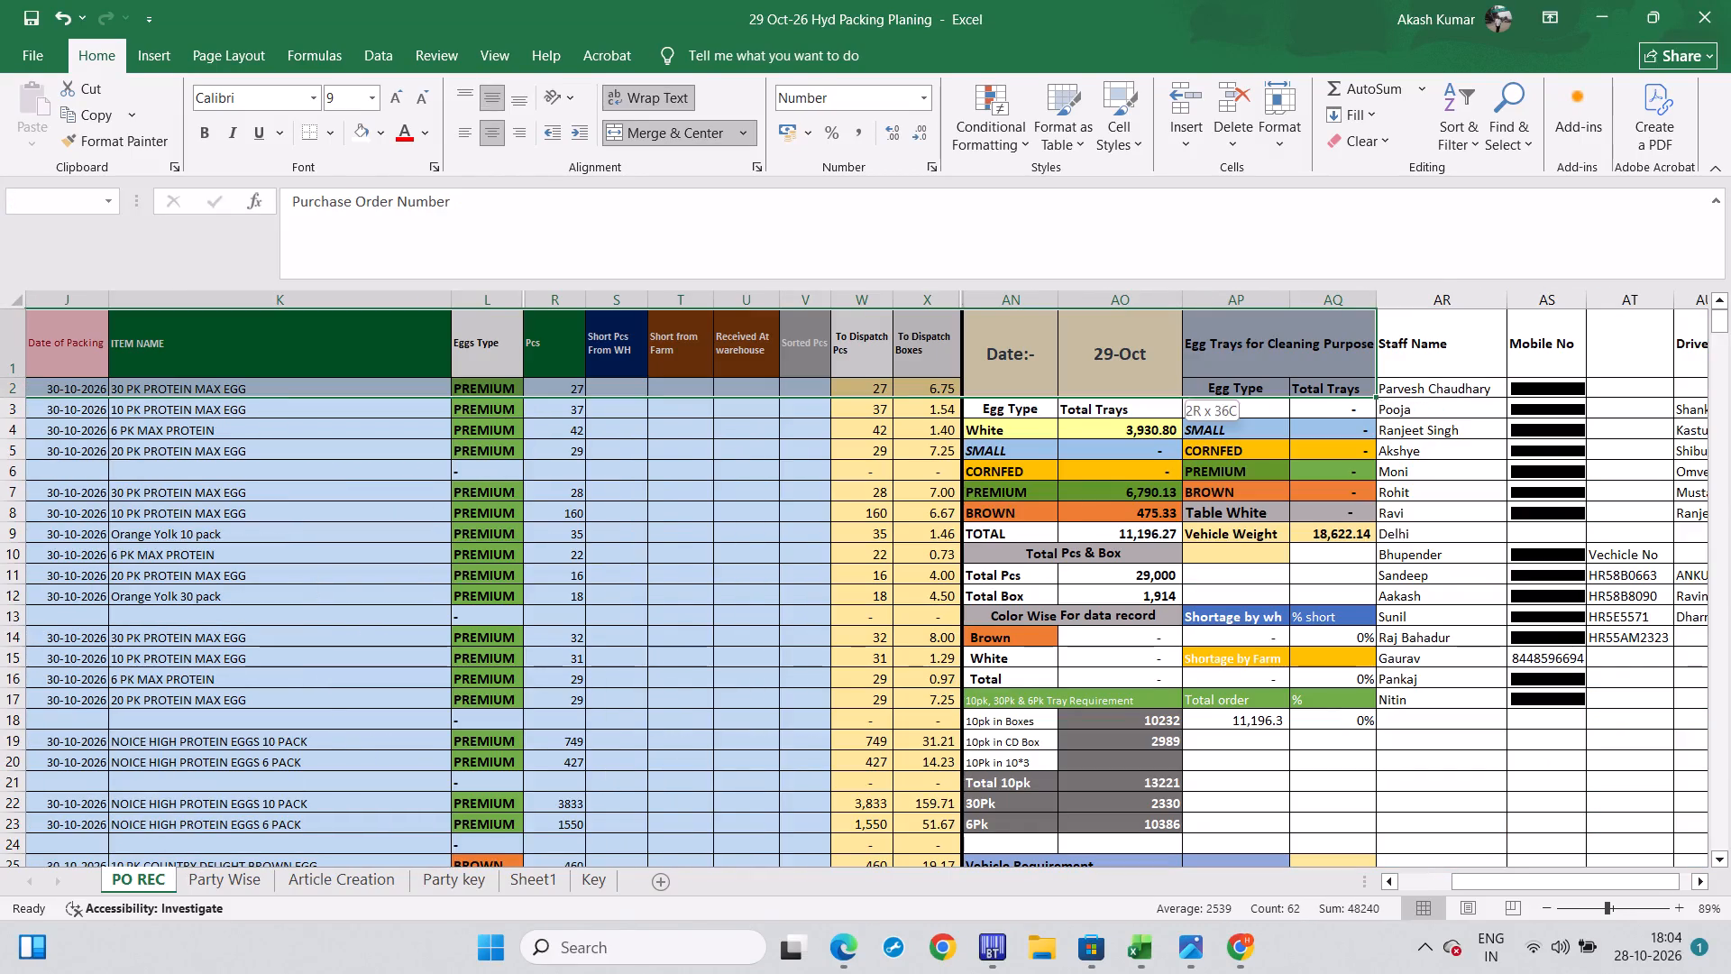
{"action": "key", "text": "shift+Right"}
{"action": "key", "text": "shift+Right"}
{"action": "key", "text": "shift+Right"}
{"action": "key", "text": "shift+Right"}
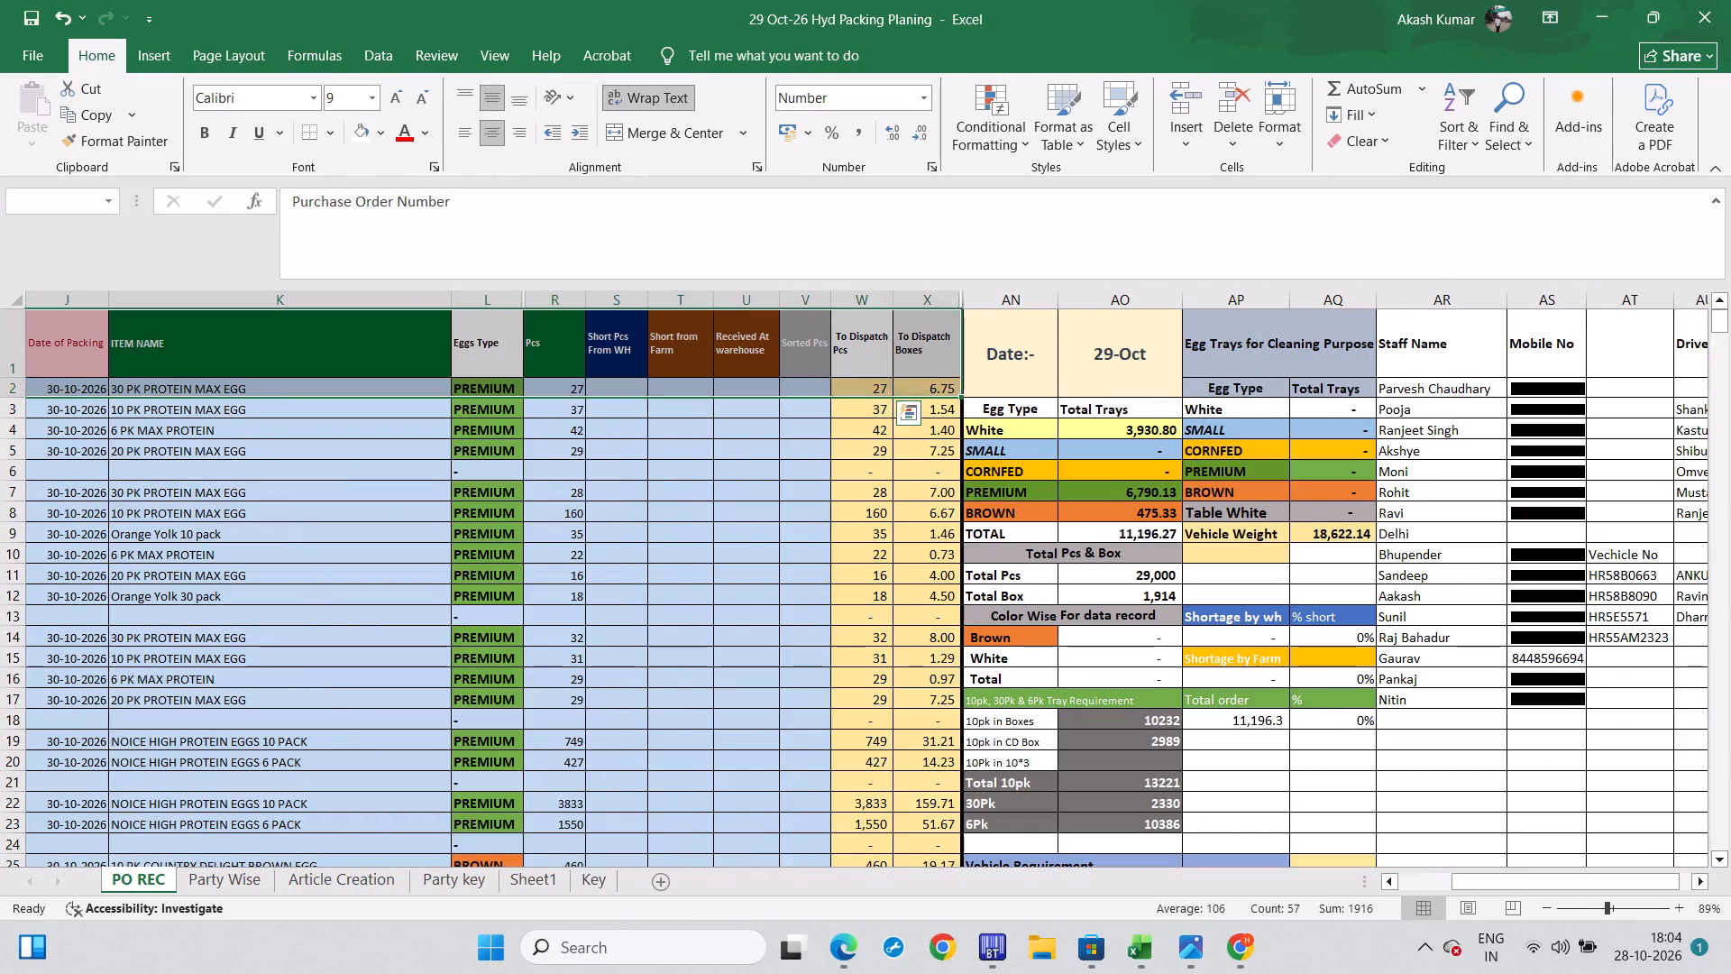
{"action": "key", "text": "shift+Left"}
{"action": "key", "text": "shift+Down"}
{"action": "key", "text": "shift+Down"}
{"action": "key", "text": "shift+Down"}
{"action": "key", "text": "shift+Down"}
{"action": "key", "text": "shift+Down"}
{"action": "key", "text": "shift+Down"}
{"action": "key", "text": "shift+Down"}
{"action": "key", "text": "shift+Down"}
{"action": "key", "text": "shift+Down"}
{"action": "key", "text": "shift+Down"}
{"action": "key", "text": "shift+Down"}
{"action": "key", "text": "shift+Down"}
{"action": "key", "text": "shift+Down"}
{"action": "key", "text": "shift+Down"}
{"action": "key", "text": "shift+Down"}
{"action": "key", "text": "shift+Down"}
{"action": "key", "text": "shift+Down"}
{"action": "key", "text": "shift+Down"}
{"action": "key", "text": "shift+Down"}
{"action": "key", "text": "shift+Down"}
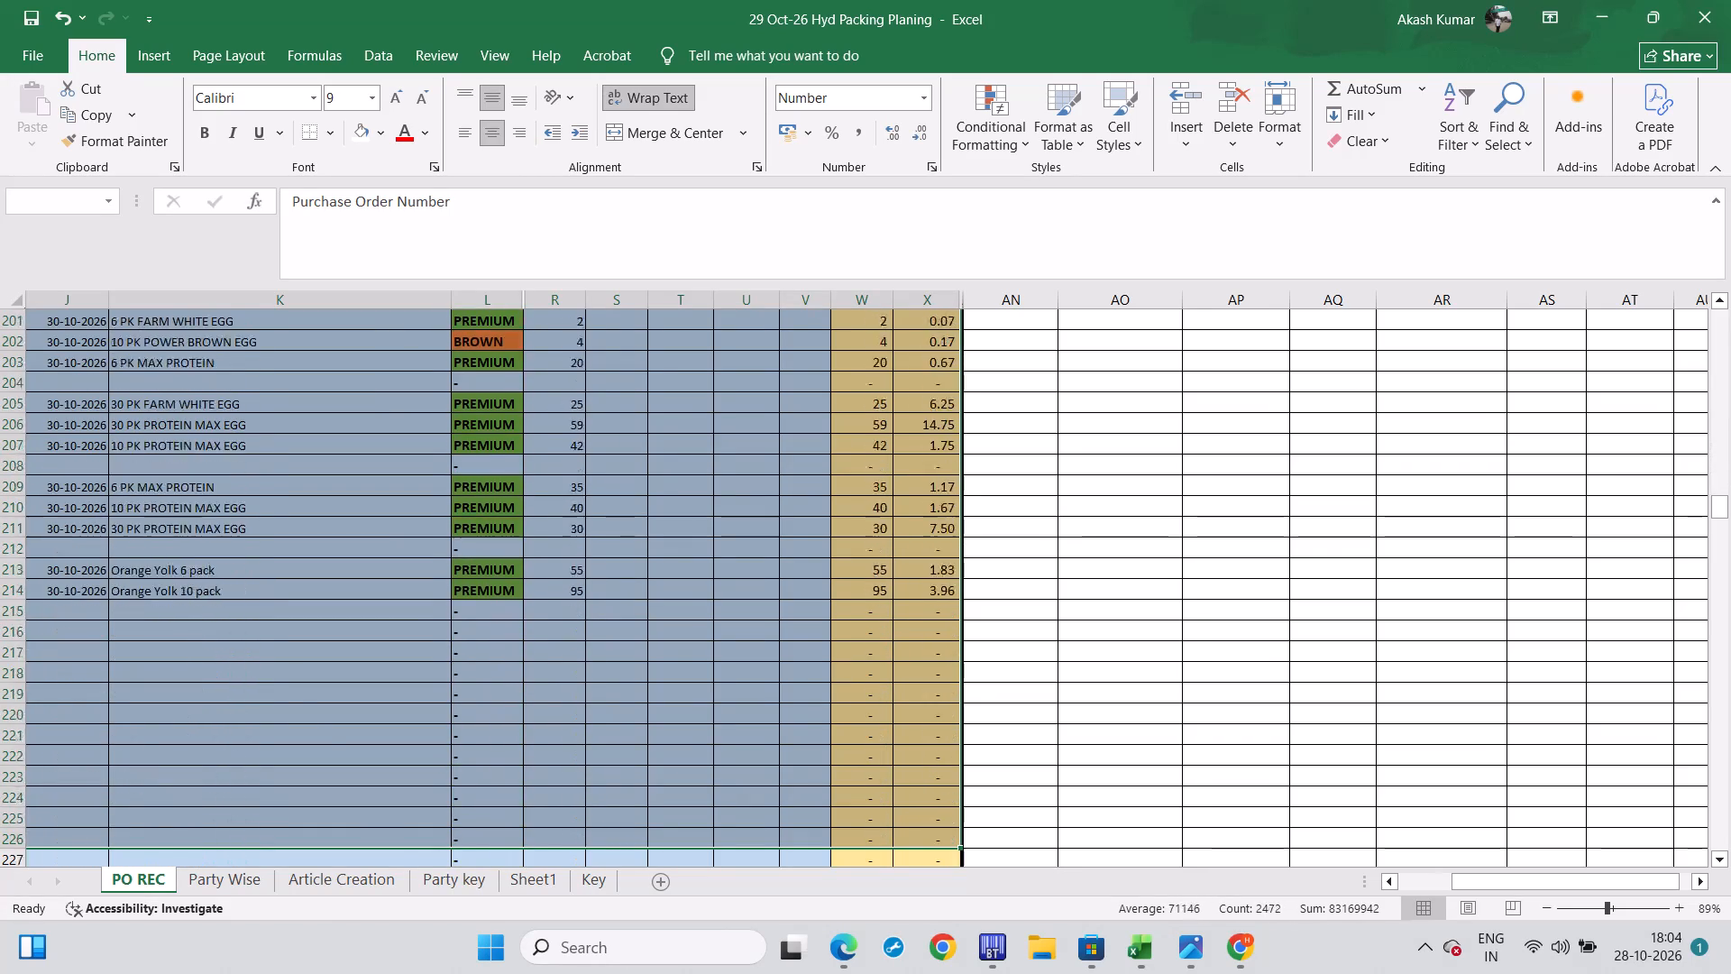
{"action": "key", "text": "shift+Up"}
{"action": "key", "text": "shift+Up"}
{"action": "key", "text": "shift+Up"}
{"action": "key", "text": "shift+Up"}
{"action": "key", "text": "shift+Up"}
{"action": "key", "text": "shift+Up"}
{"action": "key", "text": "shift+Up"}
{"action": "key", "text": "shift+Up"}
{"action": "key", "text": "shift+Up"}
{"action": "key", "text": "shift+Up"}
{"action": "key", "text": "shift+Up"}
{"action": "key", "text": "shift+Up"}
{"action": "key", "text": "shift+Up"}
{"action": "key", "text": "shift+Up"}
{"action": "key", "text": "shift+Up"}
{"action": "key", "text": "shift+Up"}
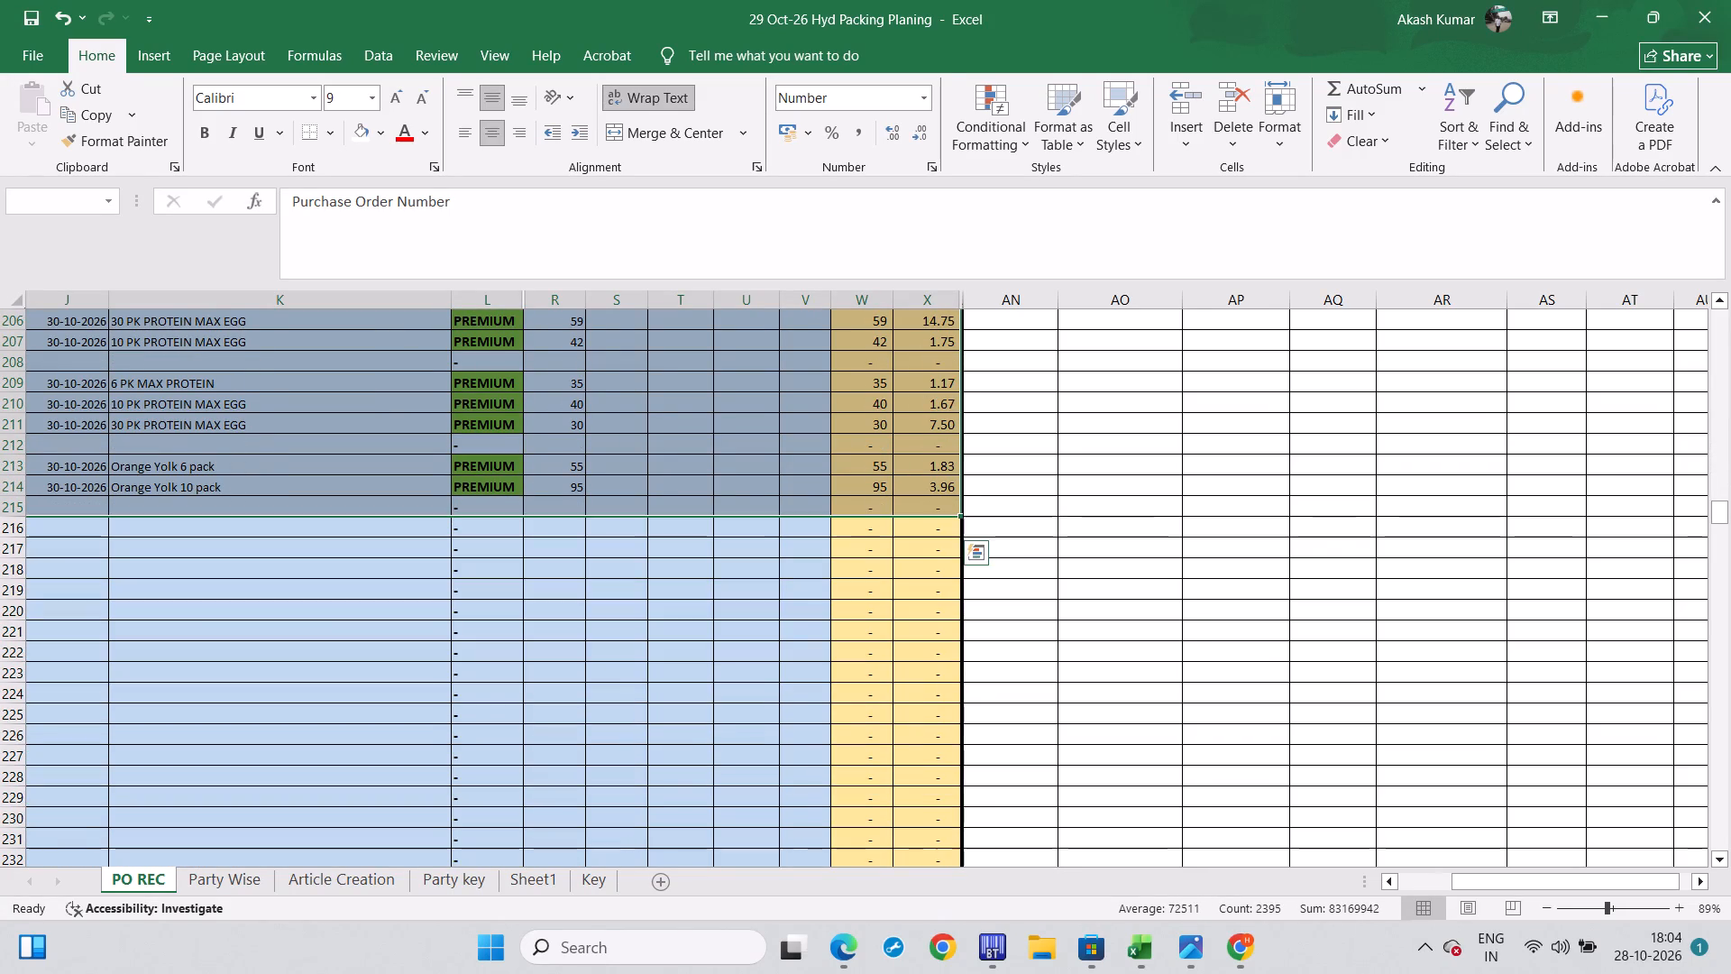
{"action": "key", "text": "shift+Up"}
{"action": "key", "text": "ctrl+p"}
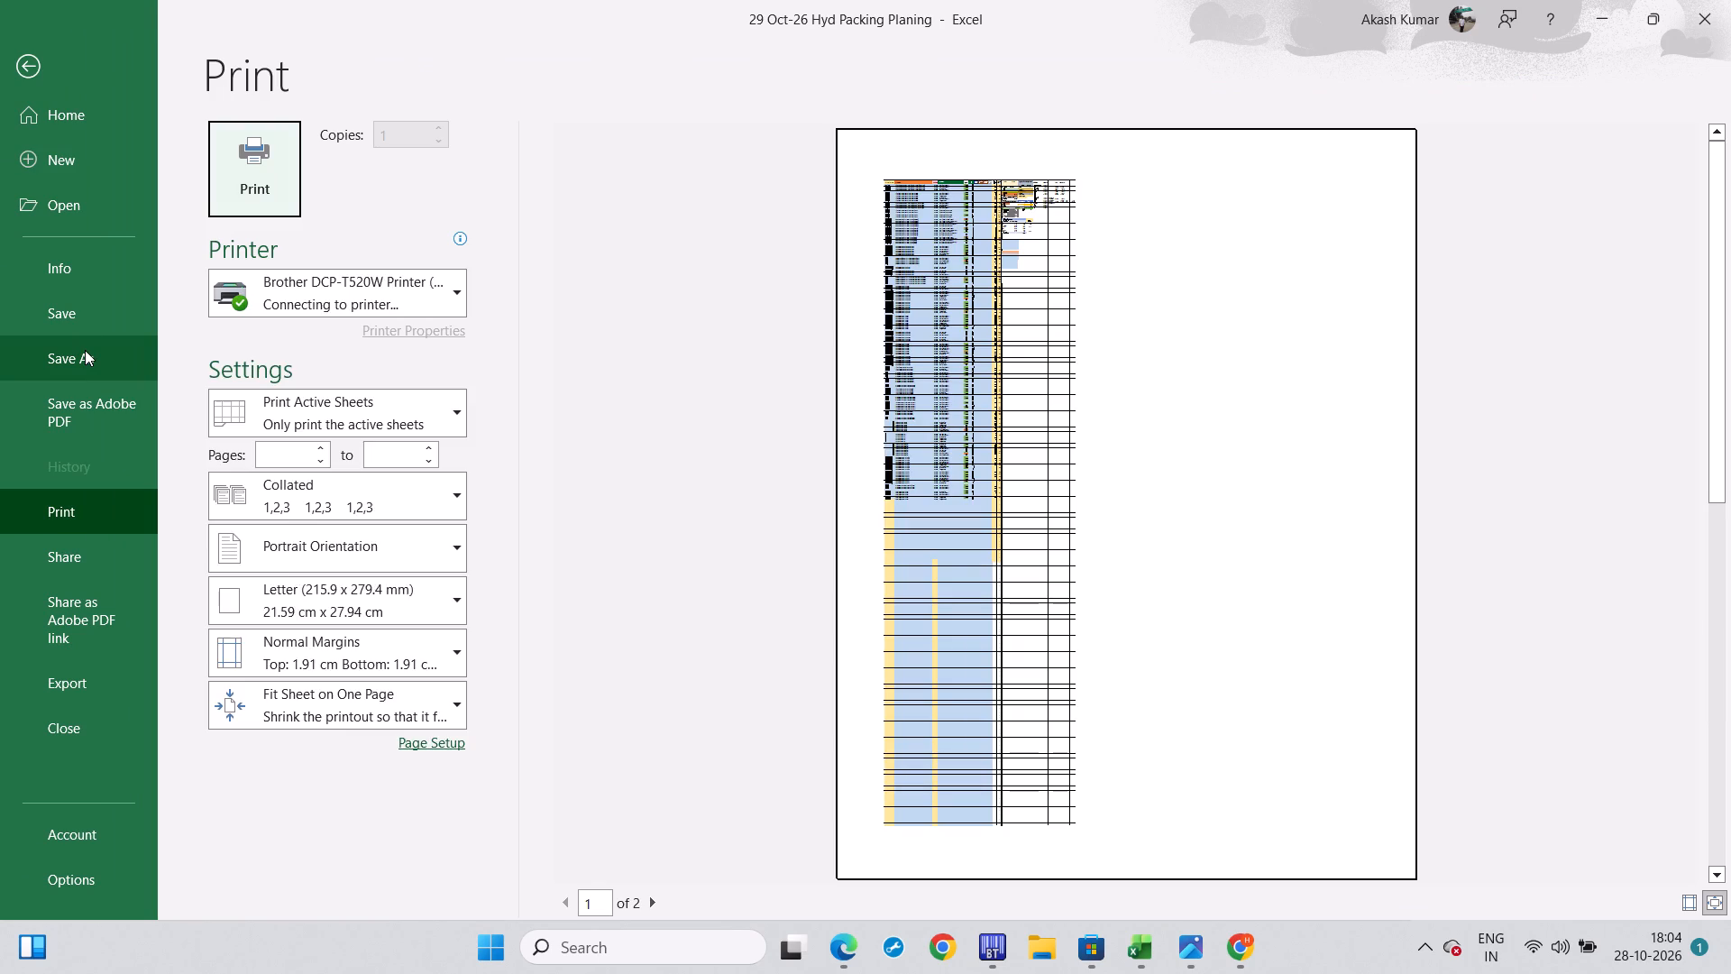
{"action": "left_click", "coordinate": [370, 394]}
{"action": "left_click", "coordinate": [338, 566]}
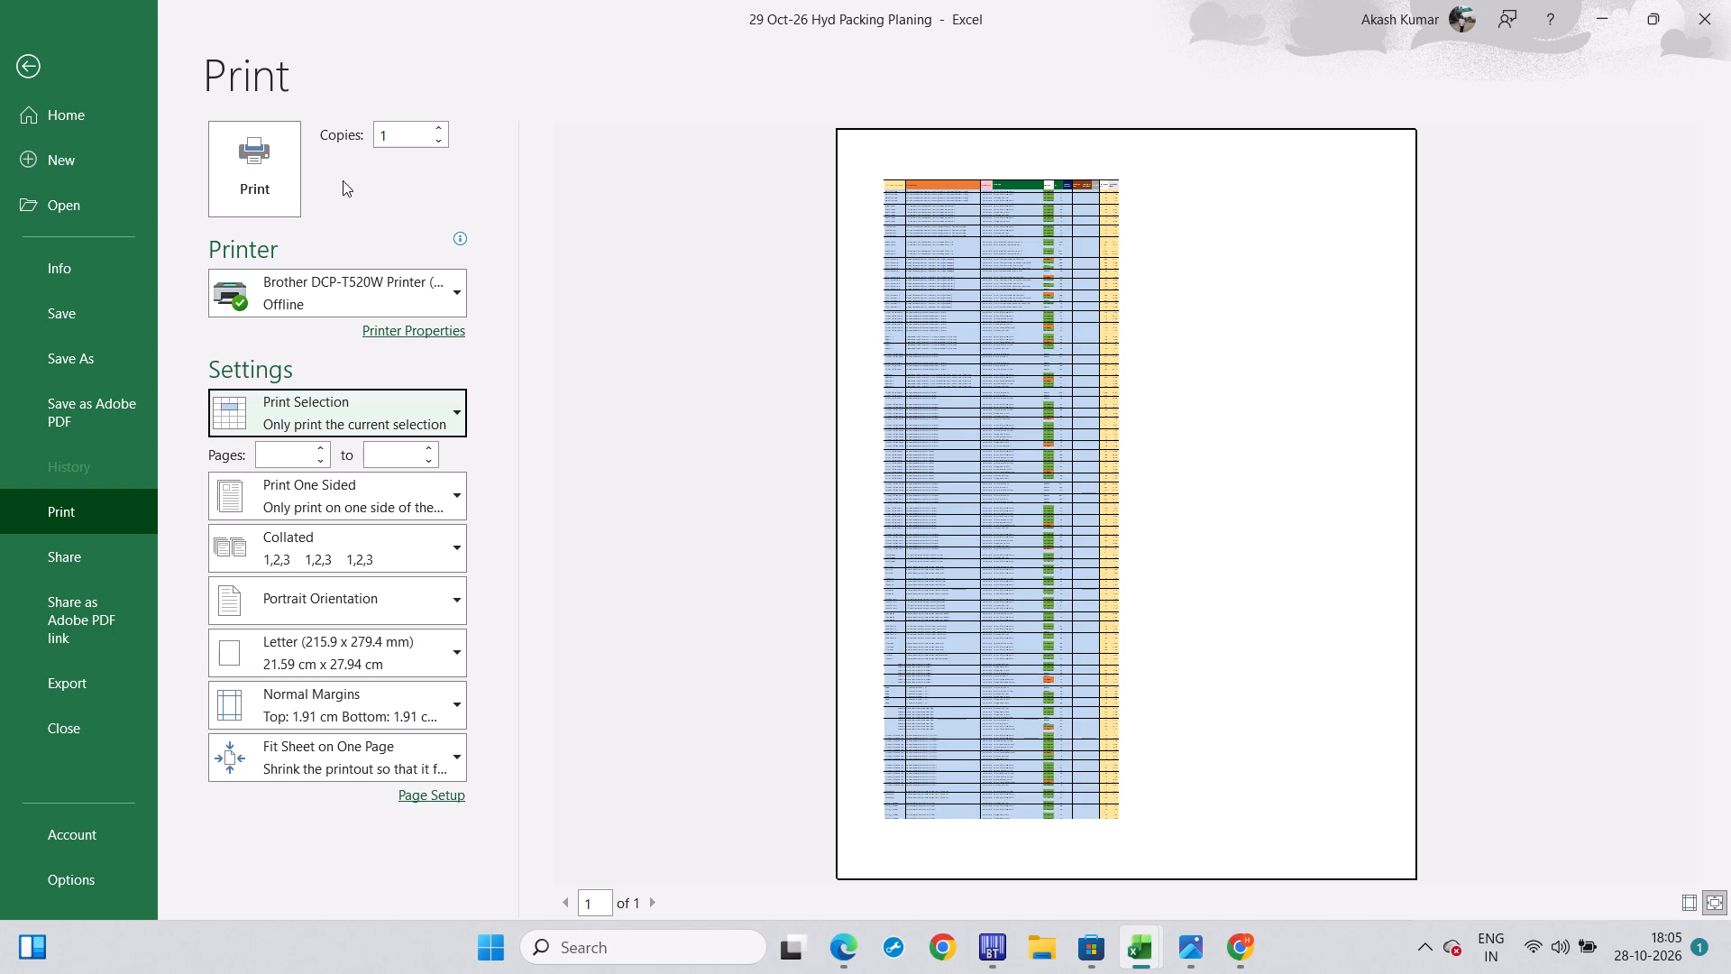
{"action": "left_click", "coordinate": [299, 188]}
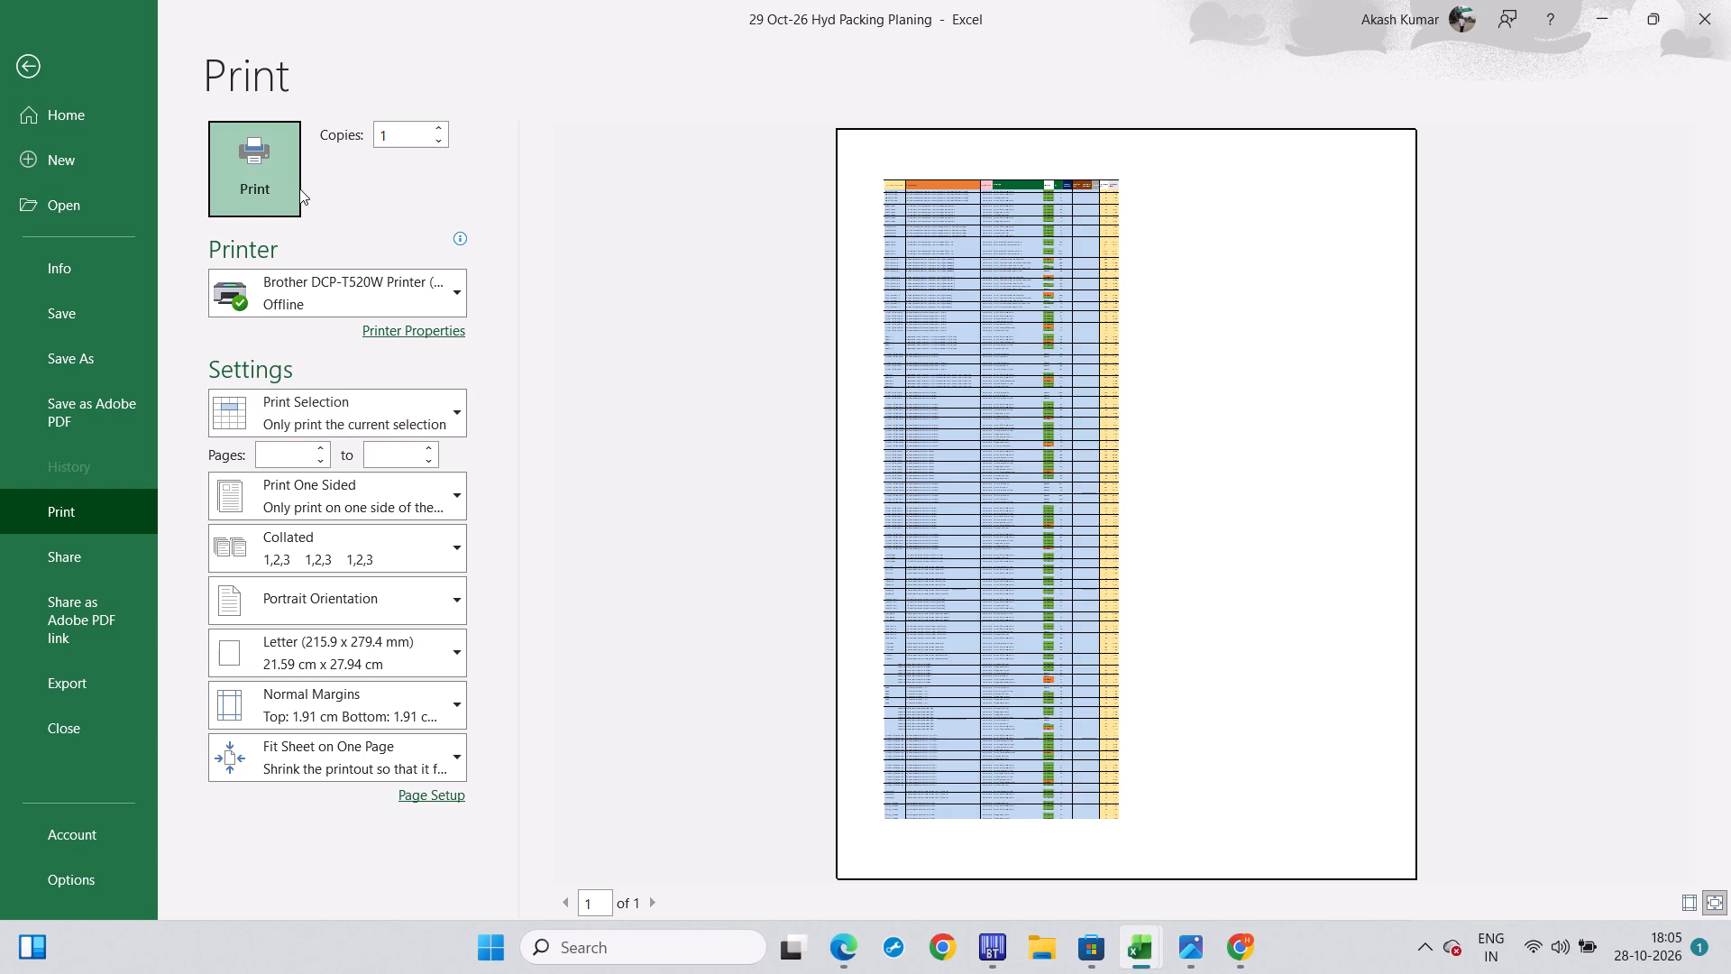
Print the same PO REC selection once more on the Brother DCP-T520W.
{"action": "key", "text": "ctrl+p"}
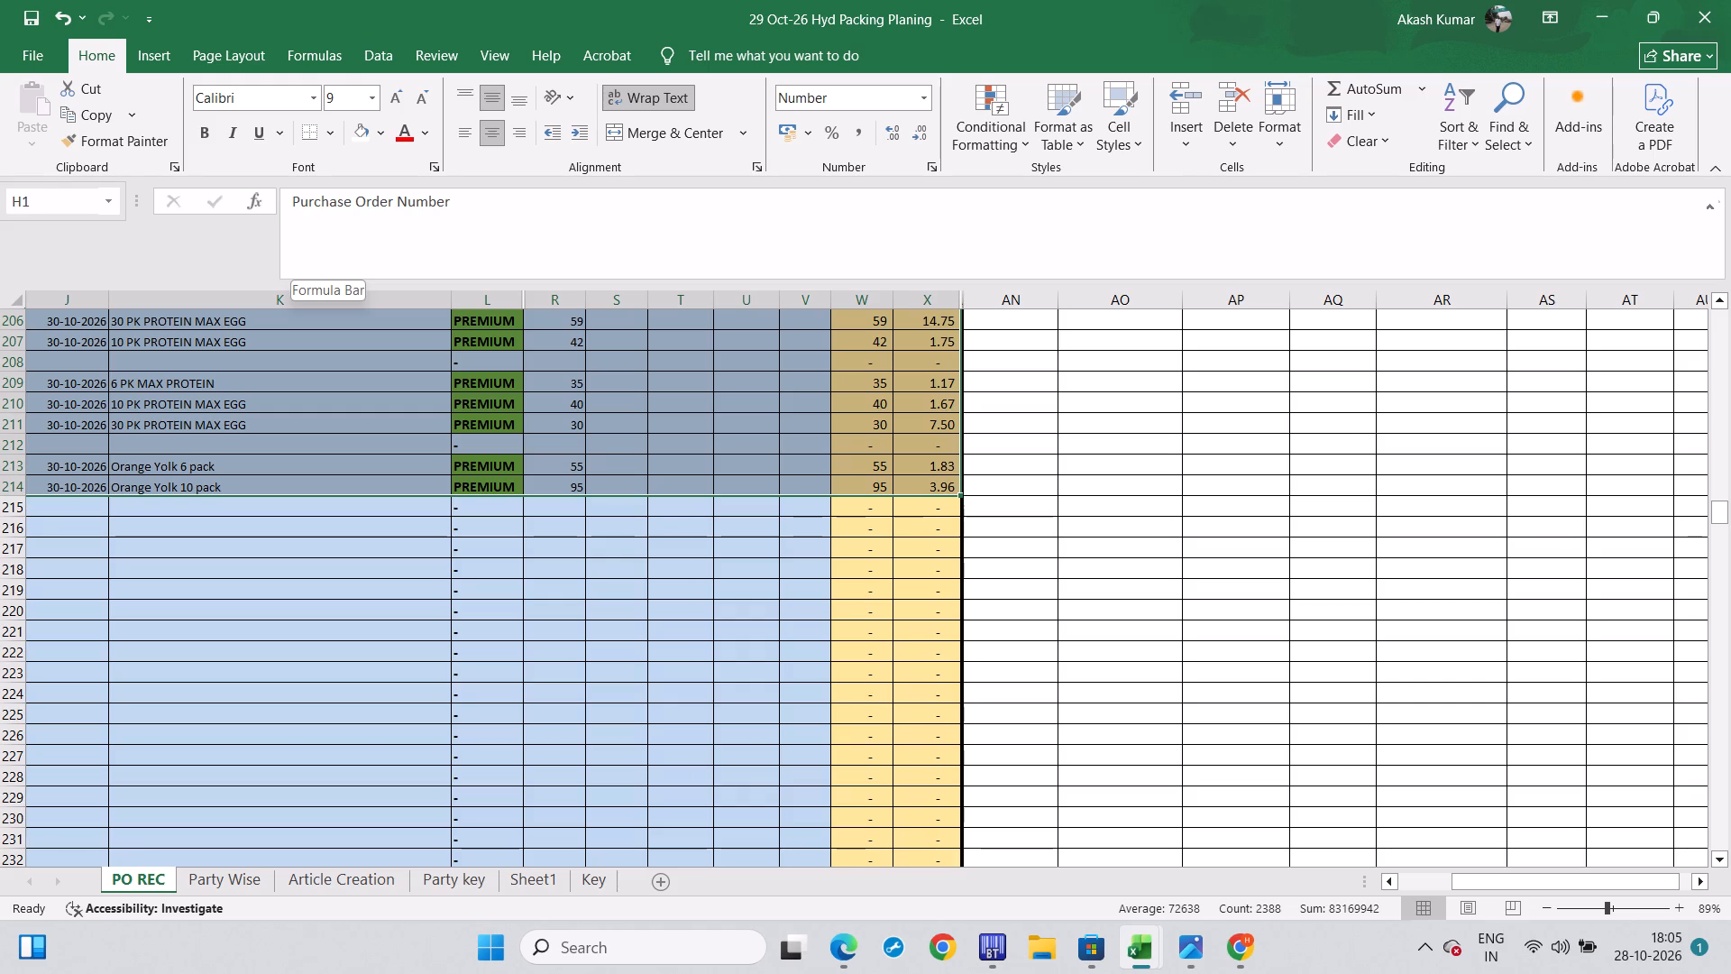
{"action": "key", "text": "ctrl+p"}
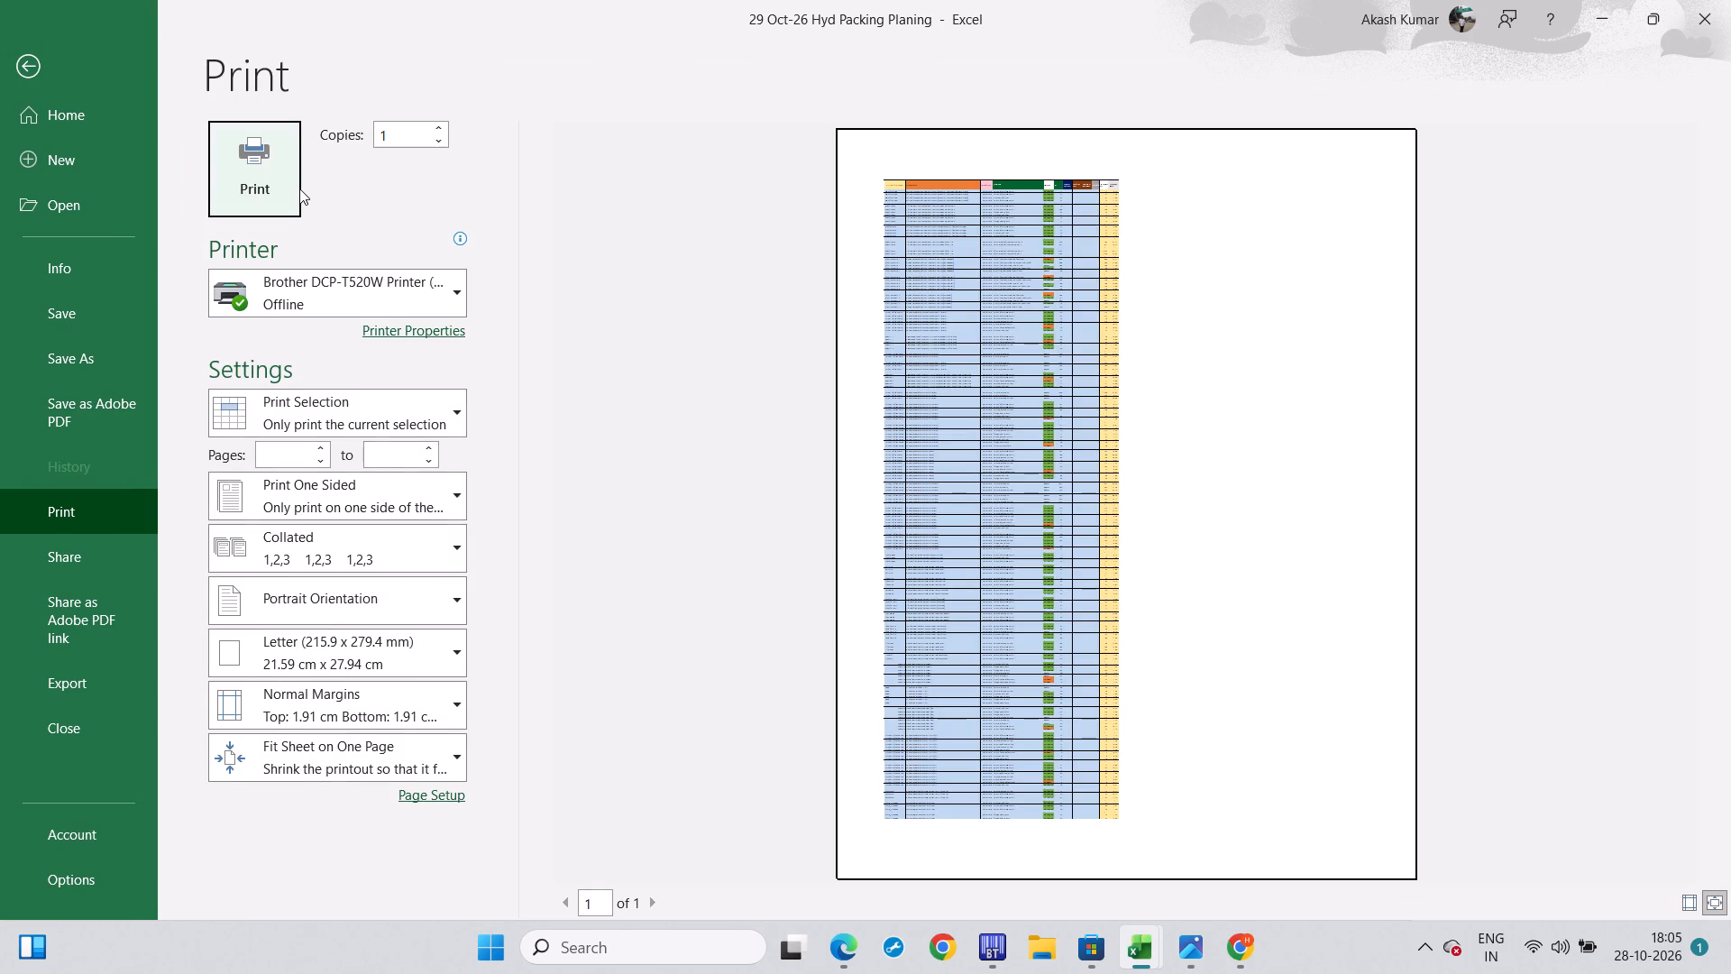
{"action": "left_click", "coordinate": [288, 188]}
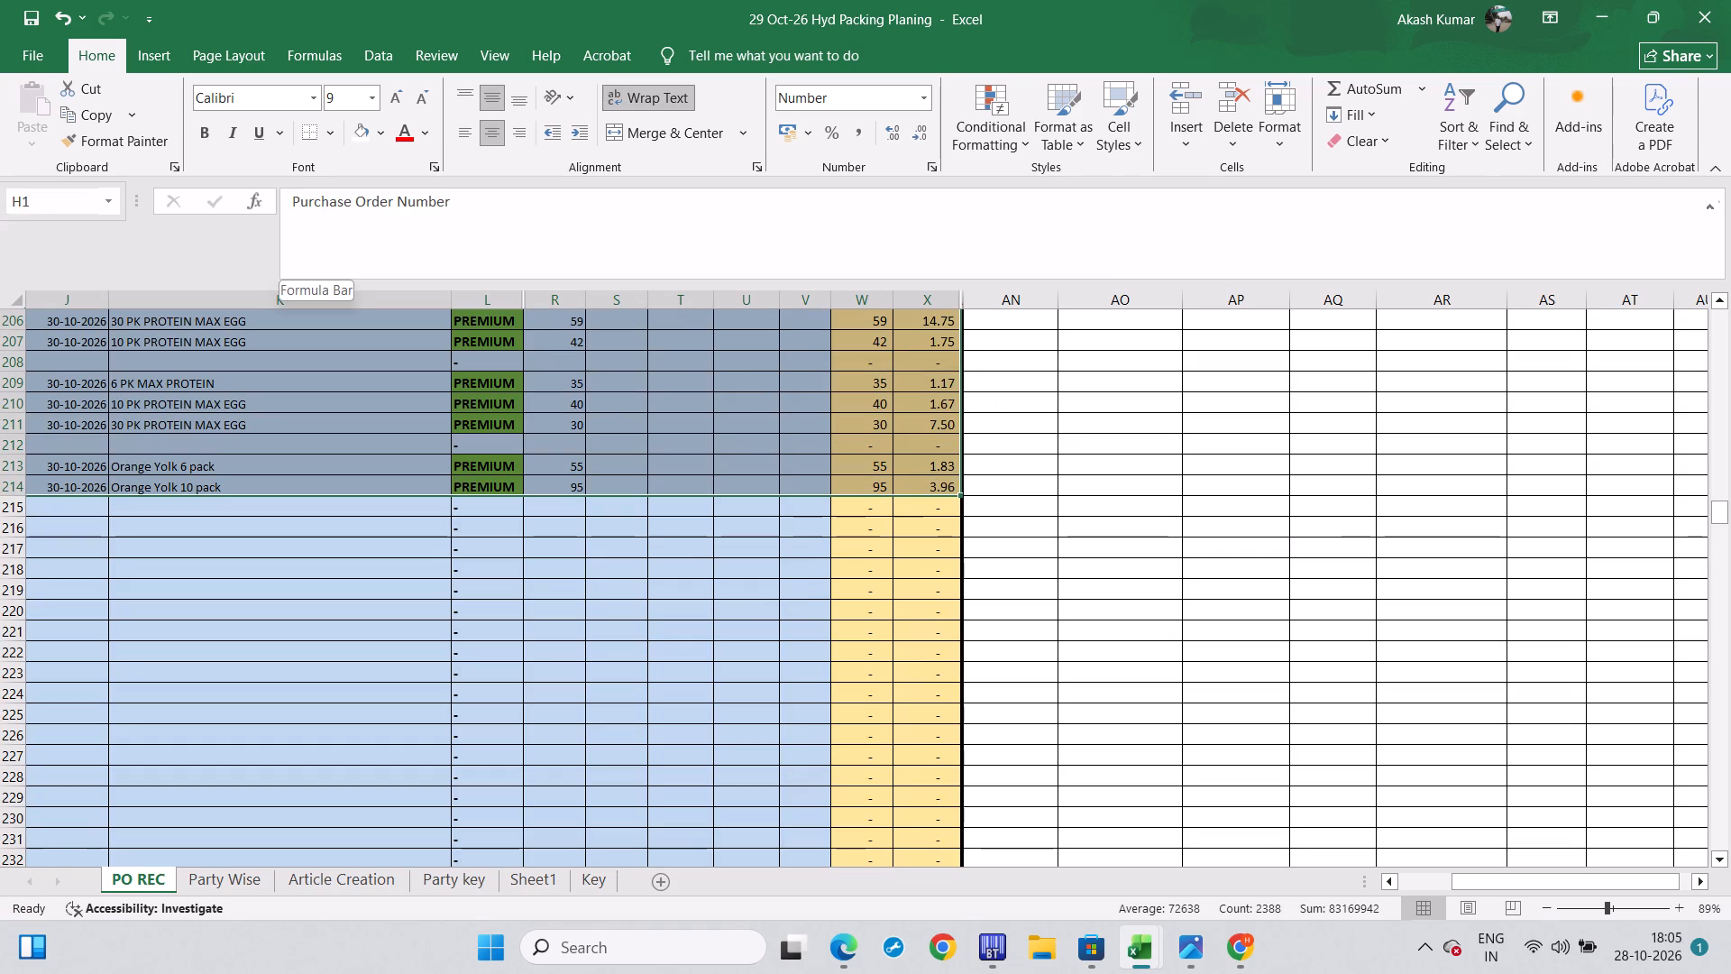
Print the selected 29-Oct Total Dispatch table from the Party Wise sheet on the Brother DCP-T520W.
{"action": "left_click", "coordinate": [218, 884]}
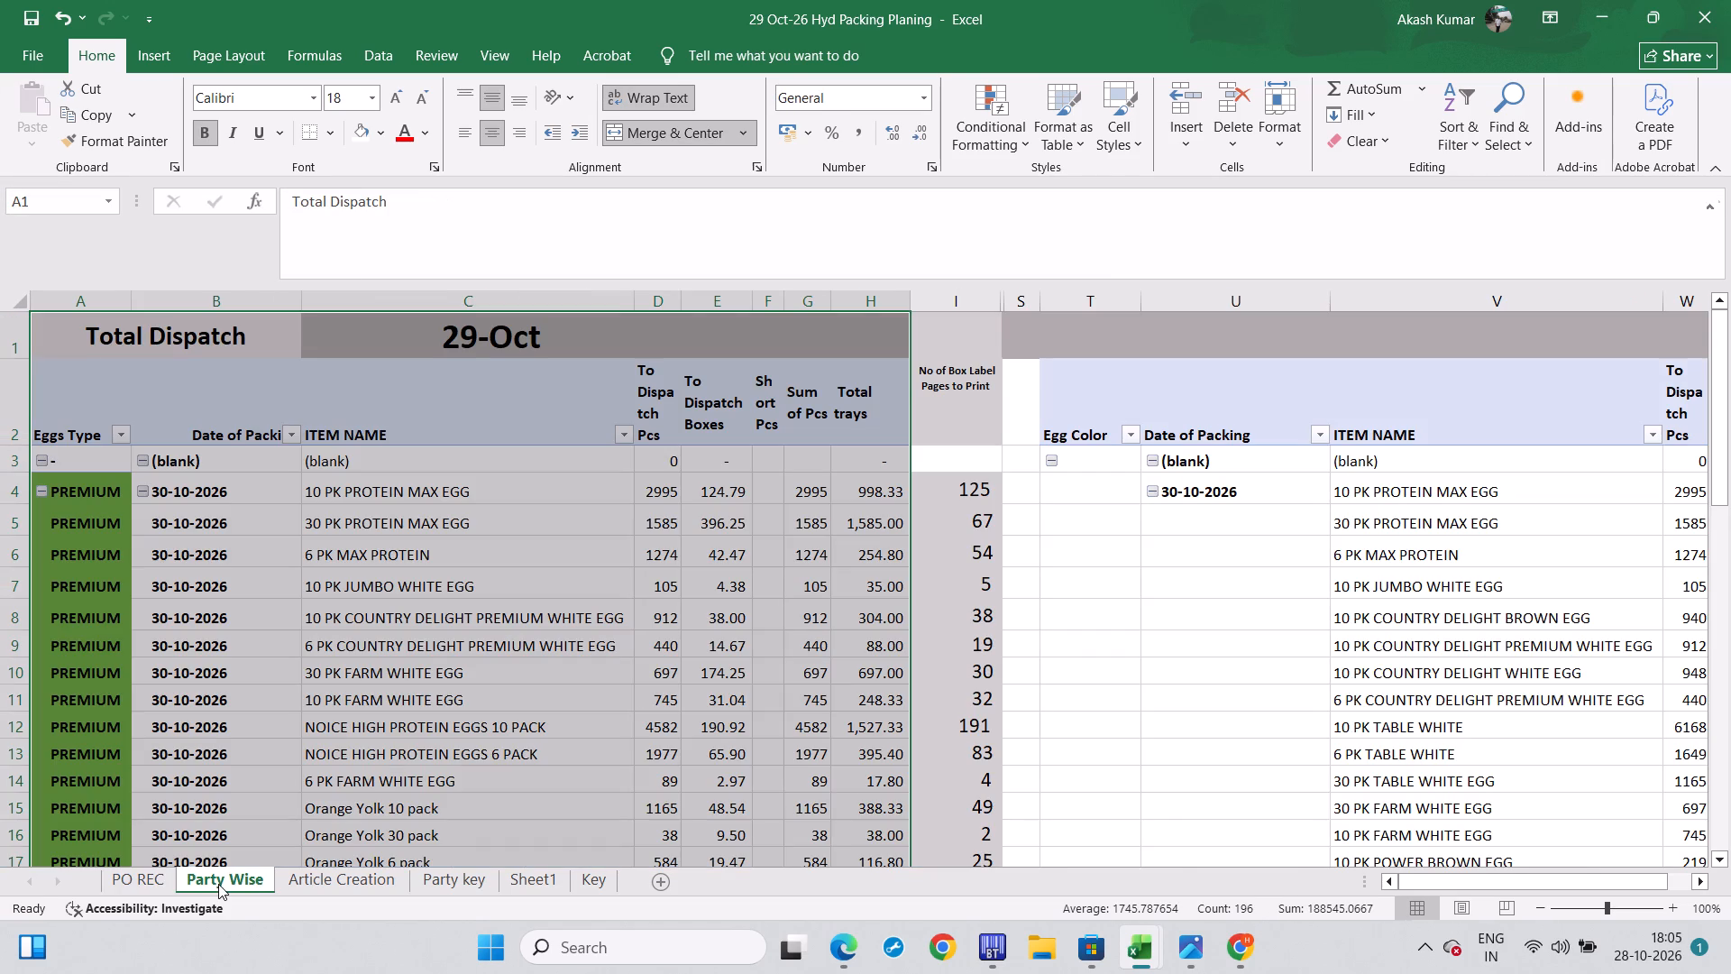
{"action": "key", "text": "ctrl+p"}
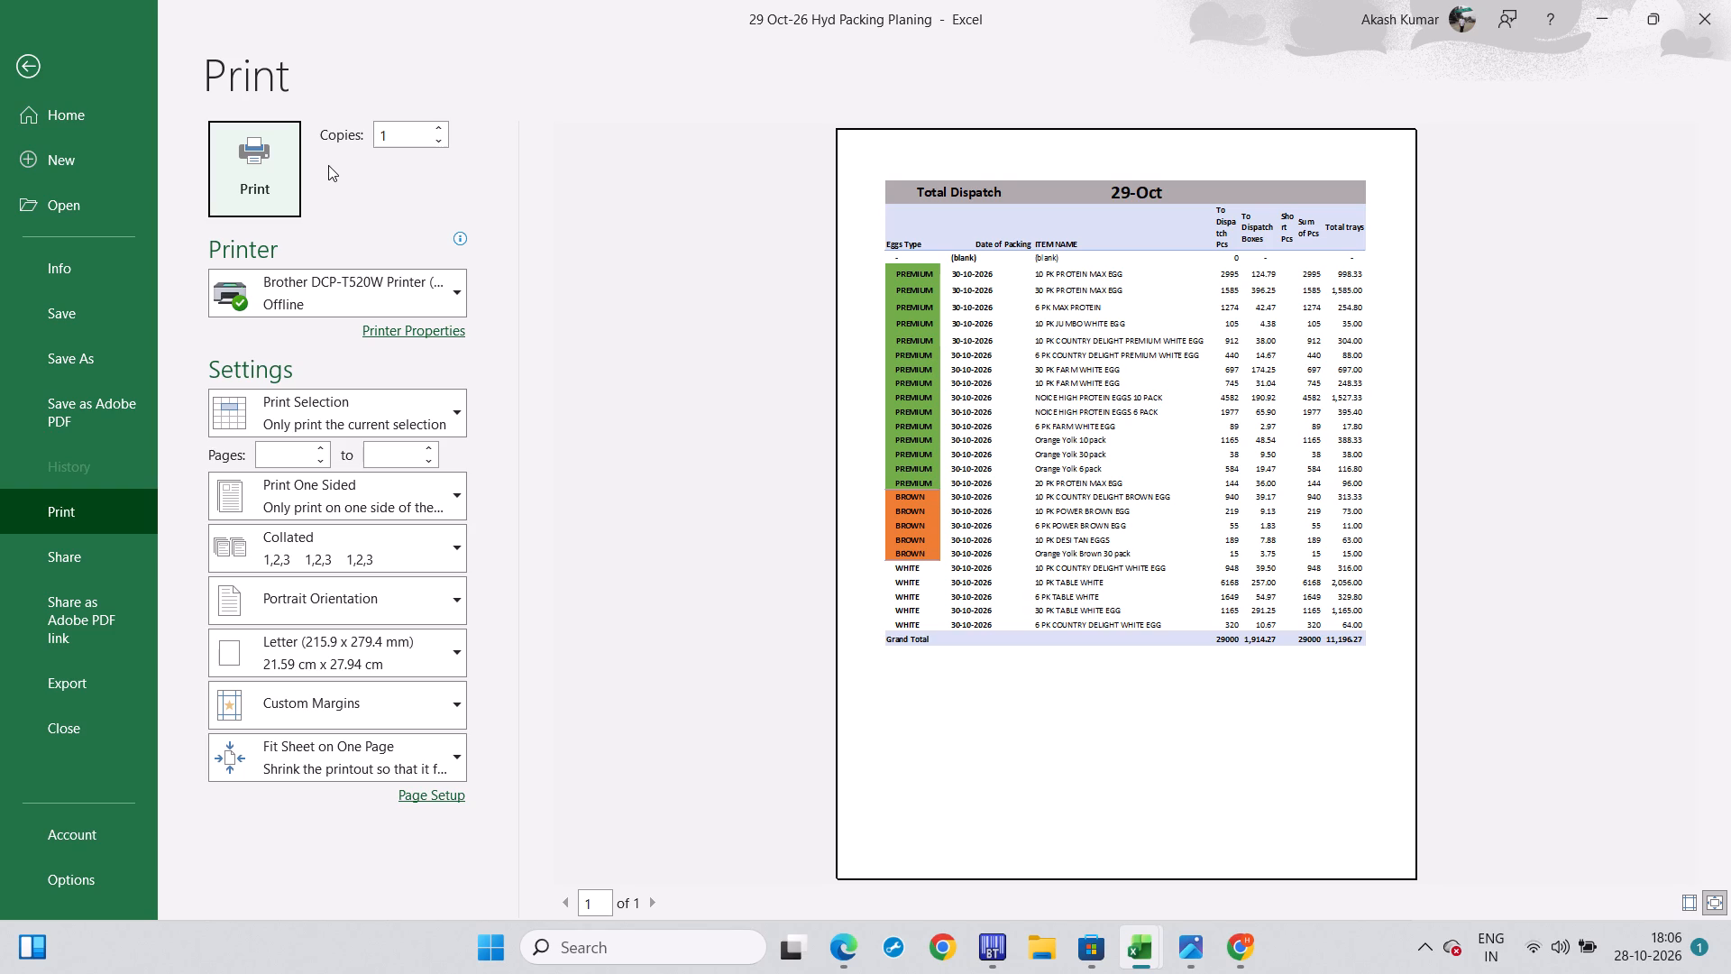
{"action": "left_click", "coordinate": [284, 165]}
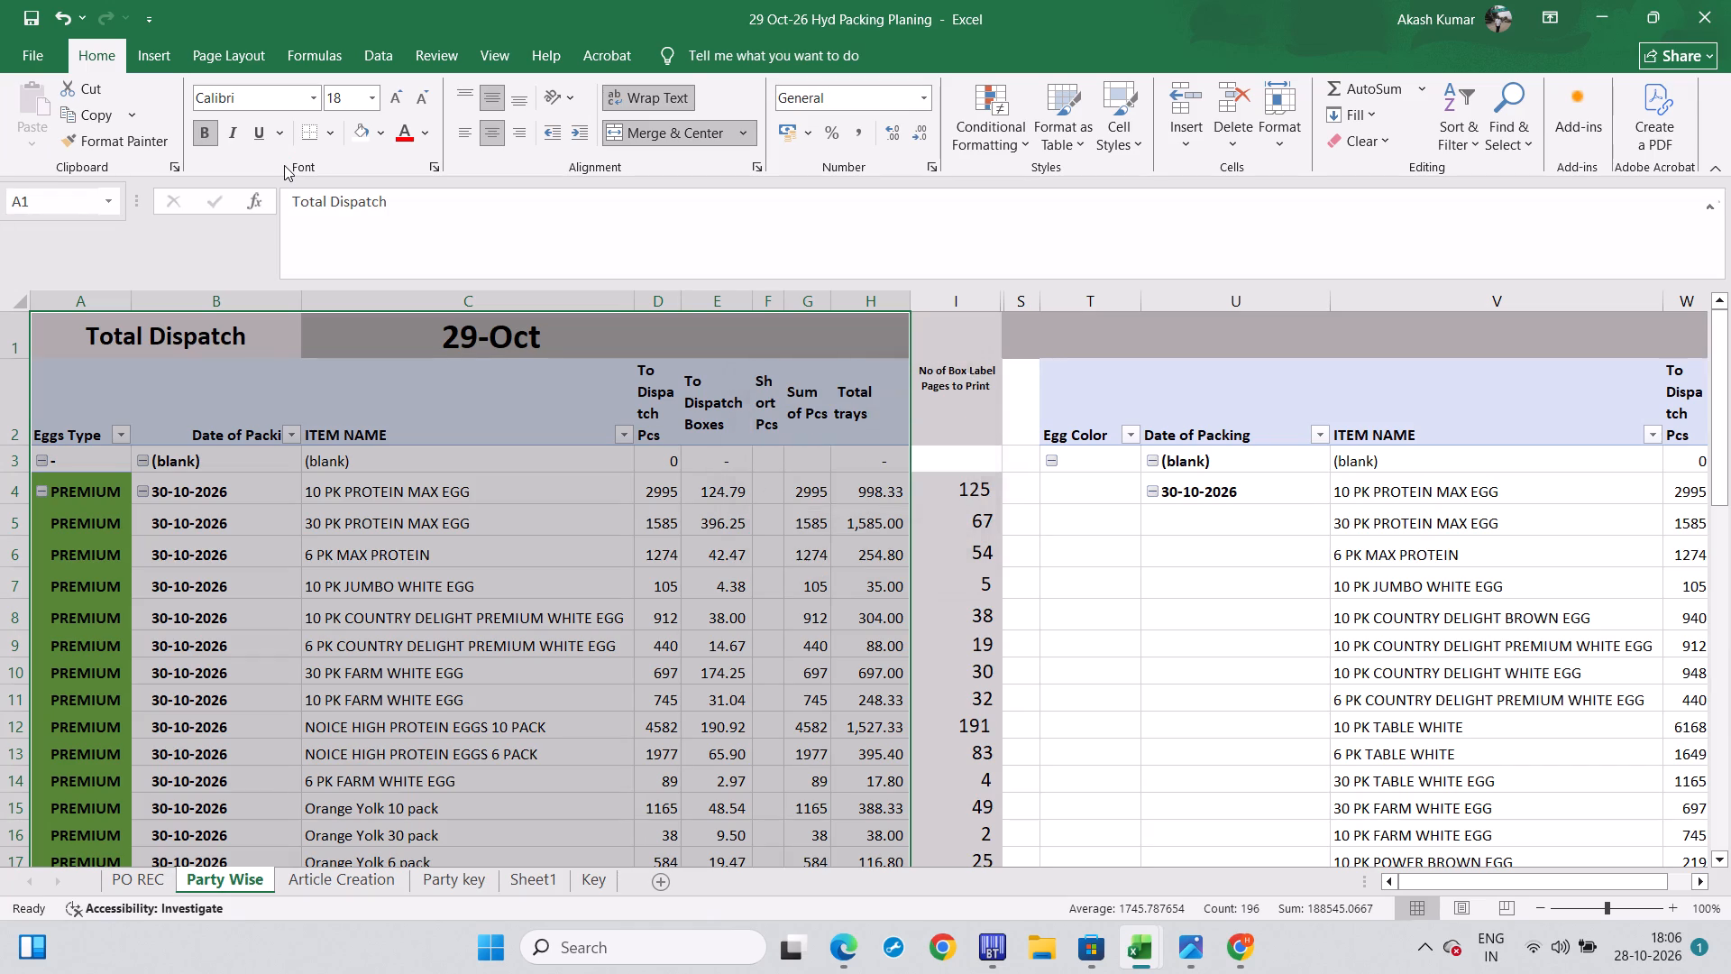
Print one more copy of the selected 29-Oct Total Dispatch table from the Party Wise sheet on the Brother DCP-T520W.
{"action": "key", "text": "ctrl+p"}
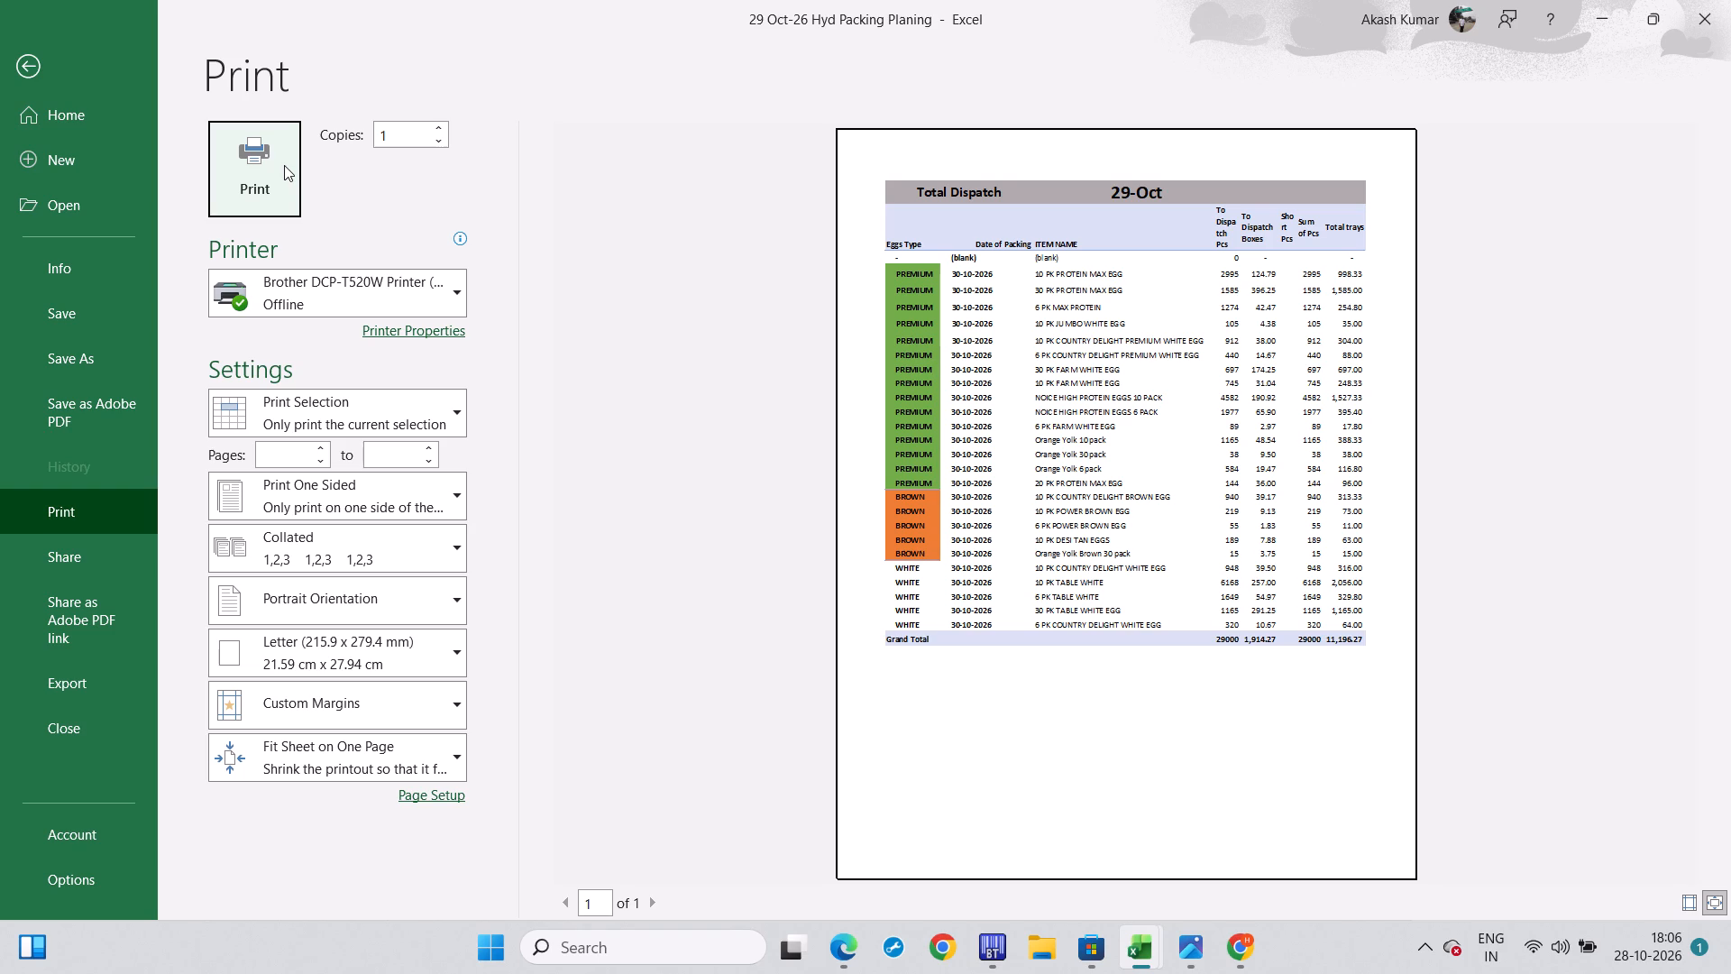
{"action": "left_click", "coordinate": [284, 165]}
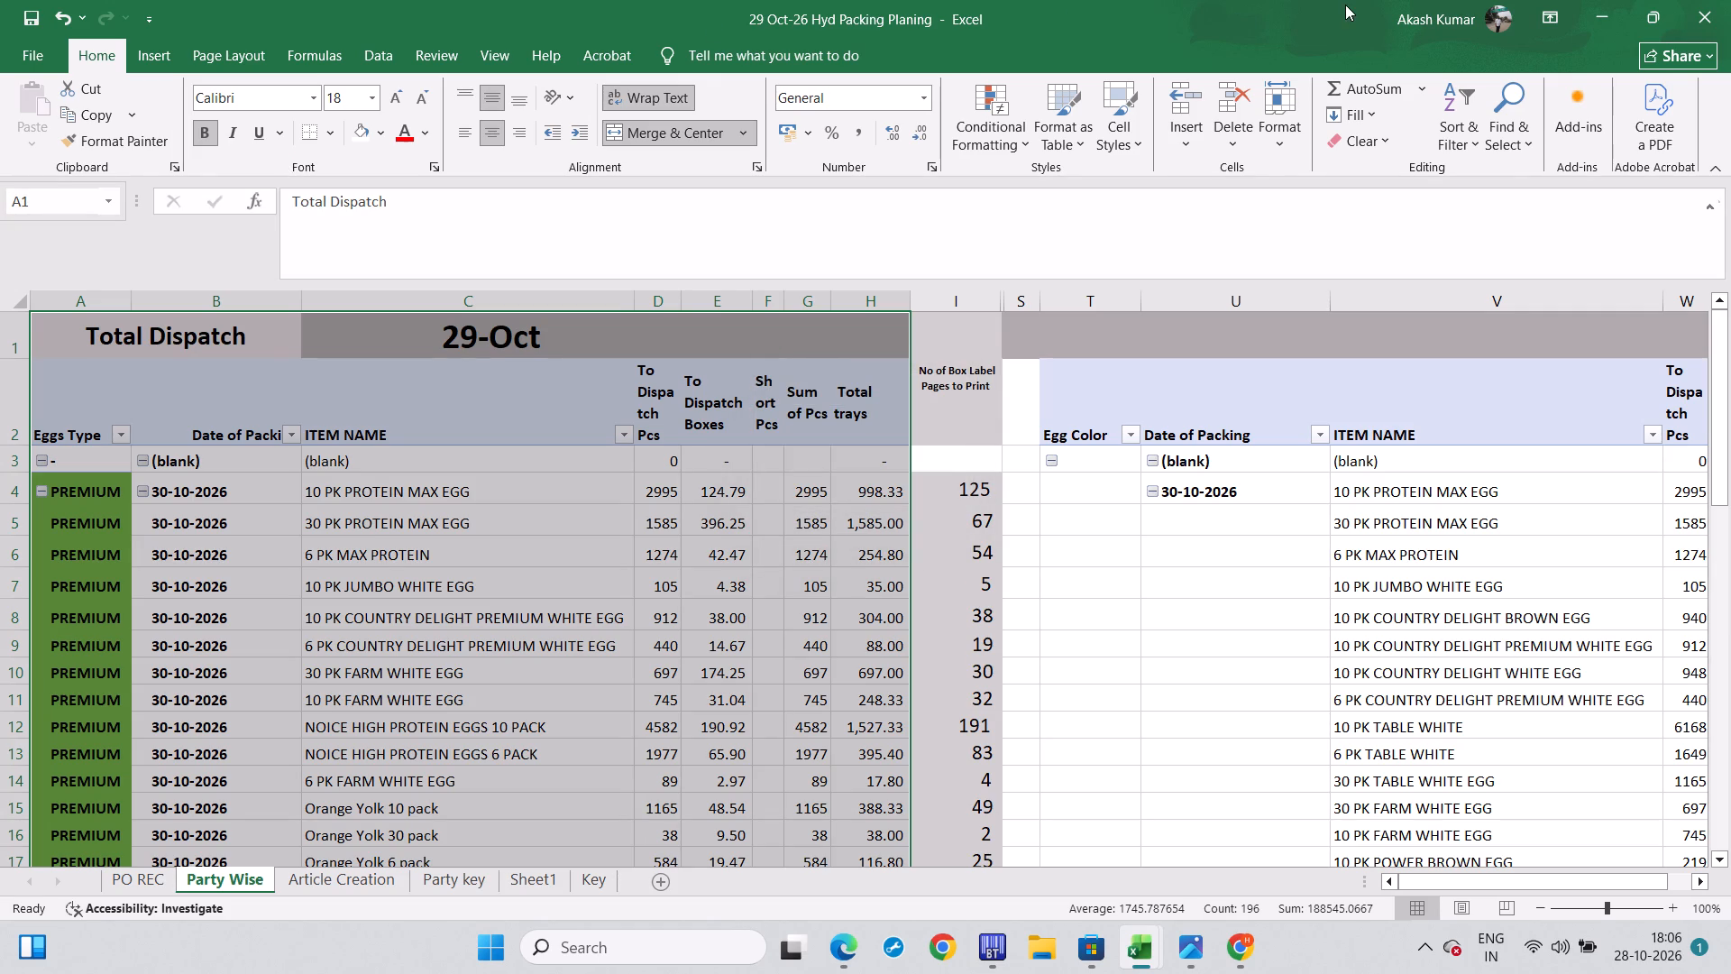
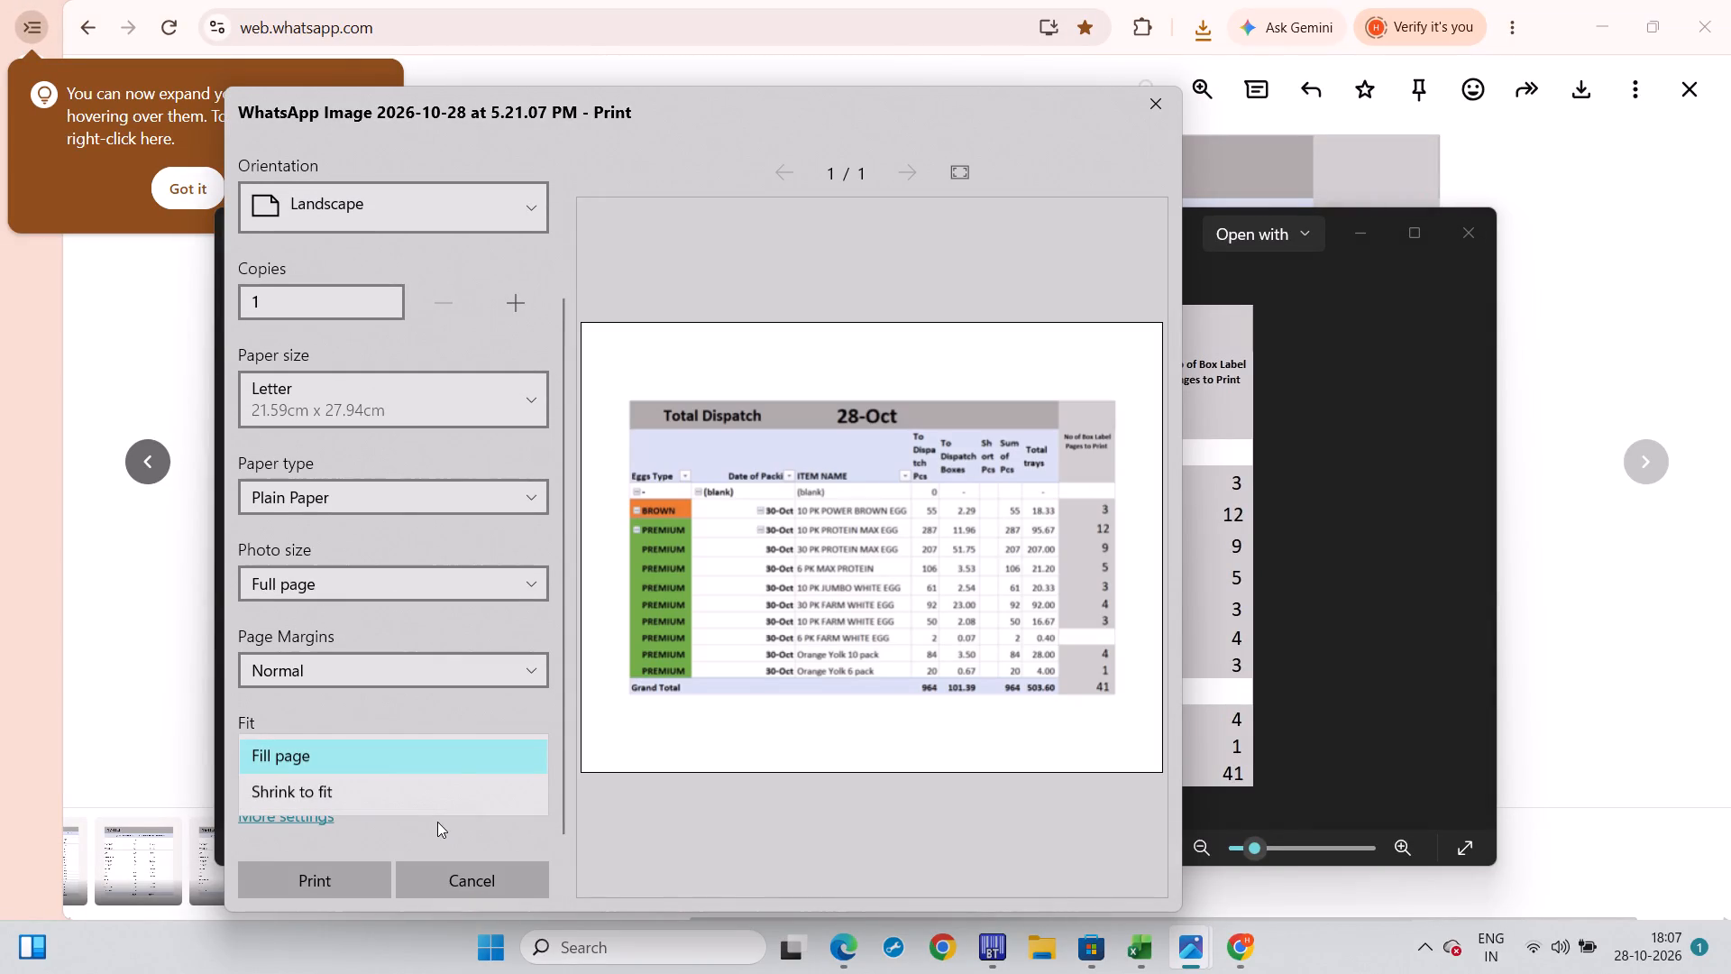
Set the fit of the 28-Oct Total Dispatch WhatsApp image printout to Shrink to fit.
{"action": "left_click", "coordinate": [437, 801]}
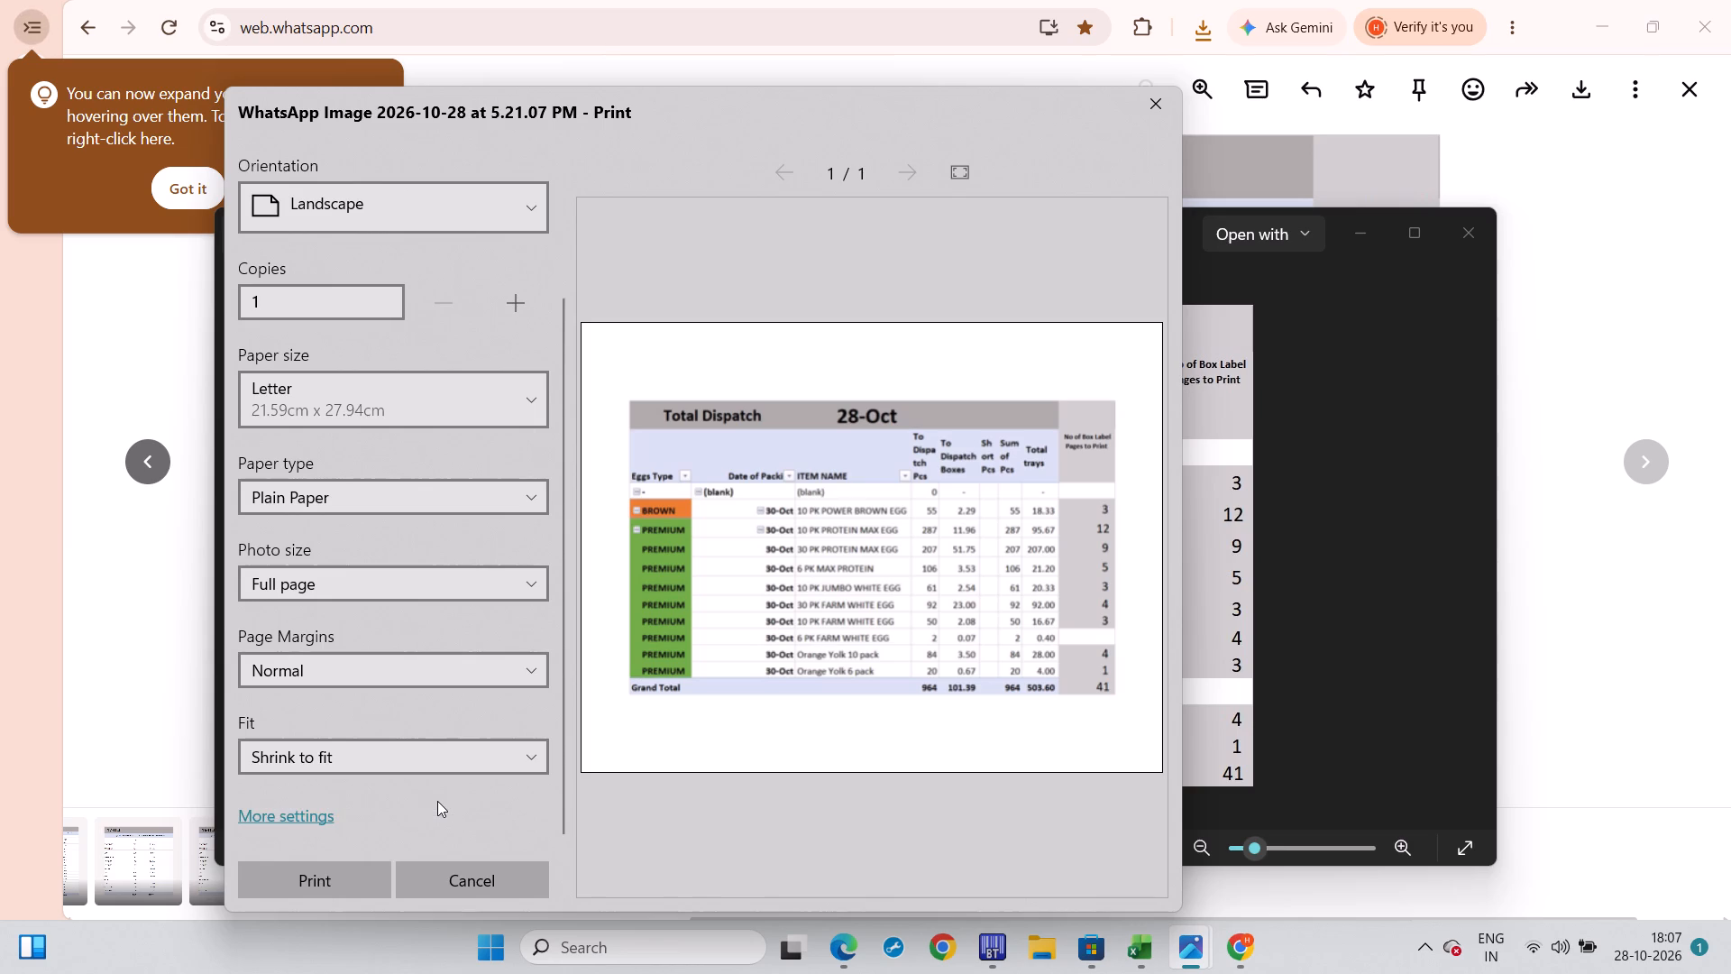
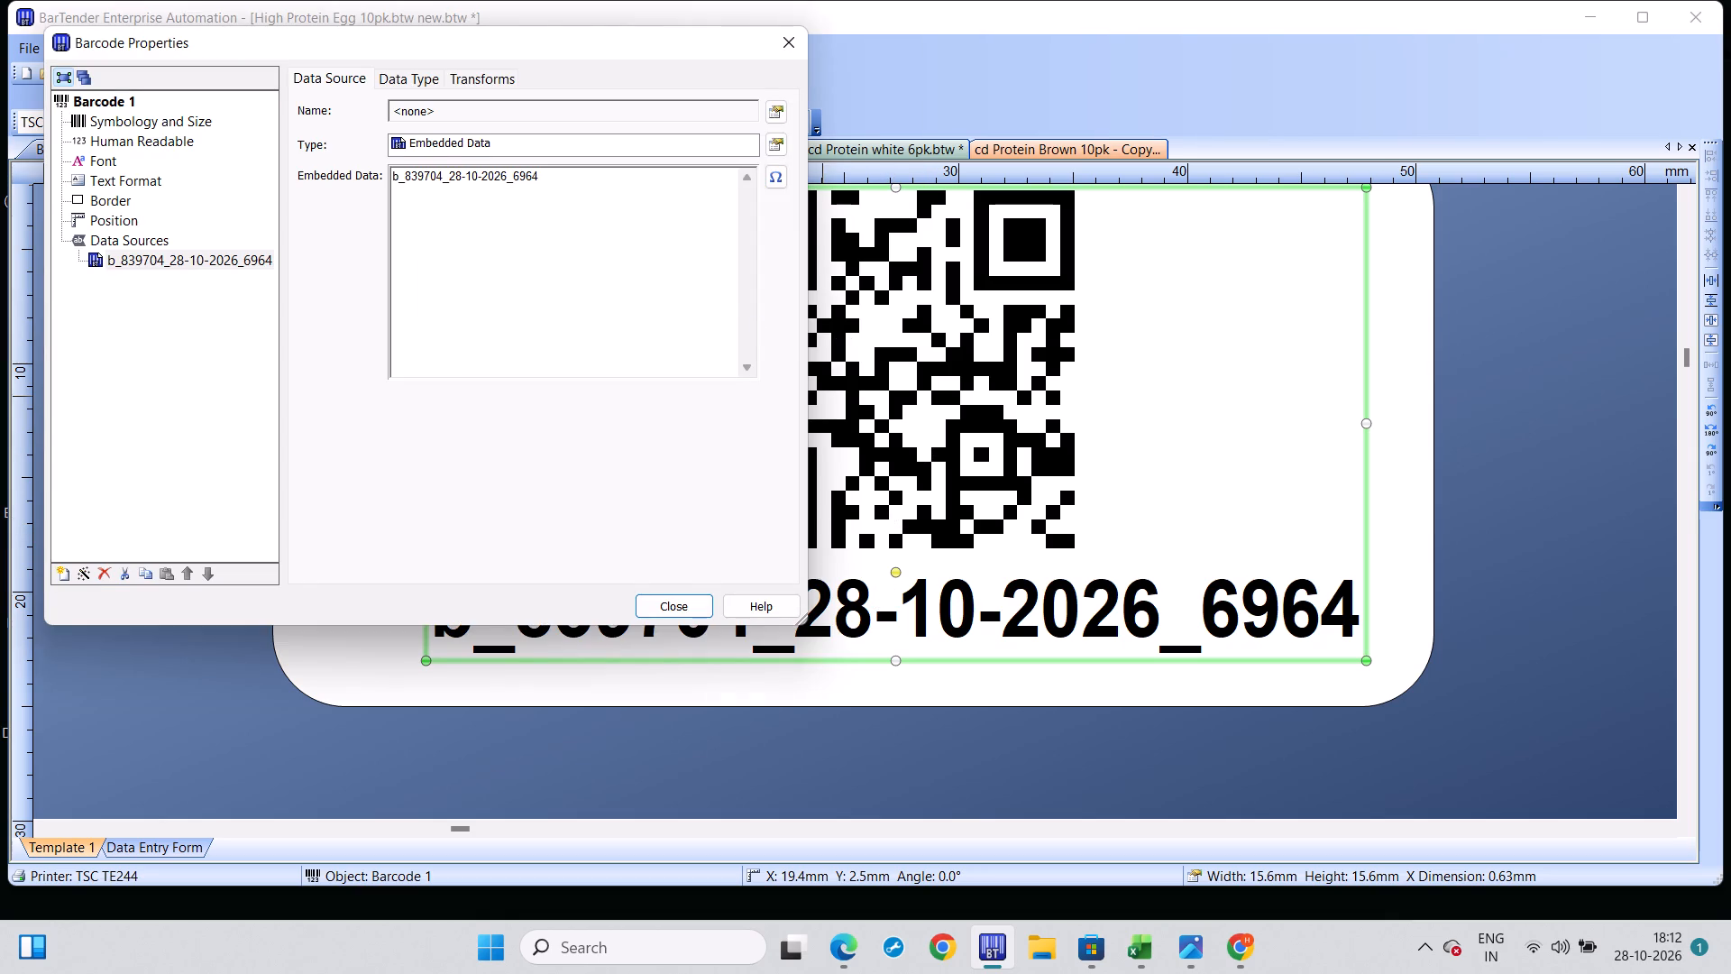
Change the date in the High Protein Egg 10pk barcode's embedded data so it reads b_839704_29-10-2026_6964.
{"action": "left_click", "coordinate": [461, 177]}
{"action": "key", "text": "BackSpace"}
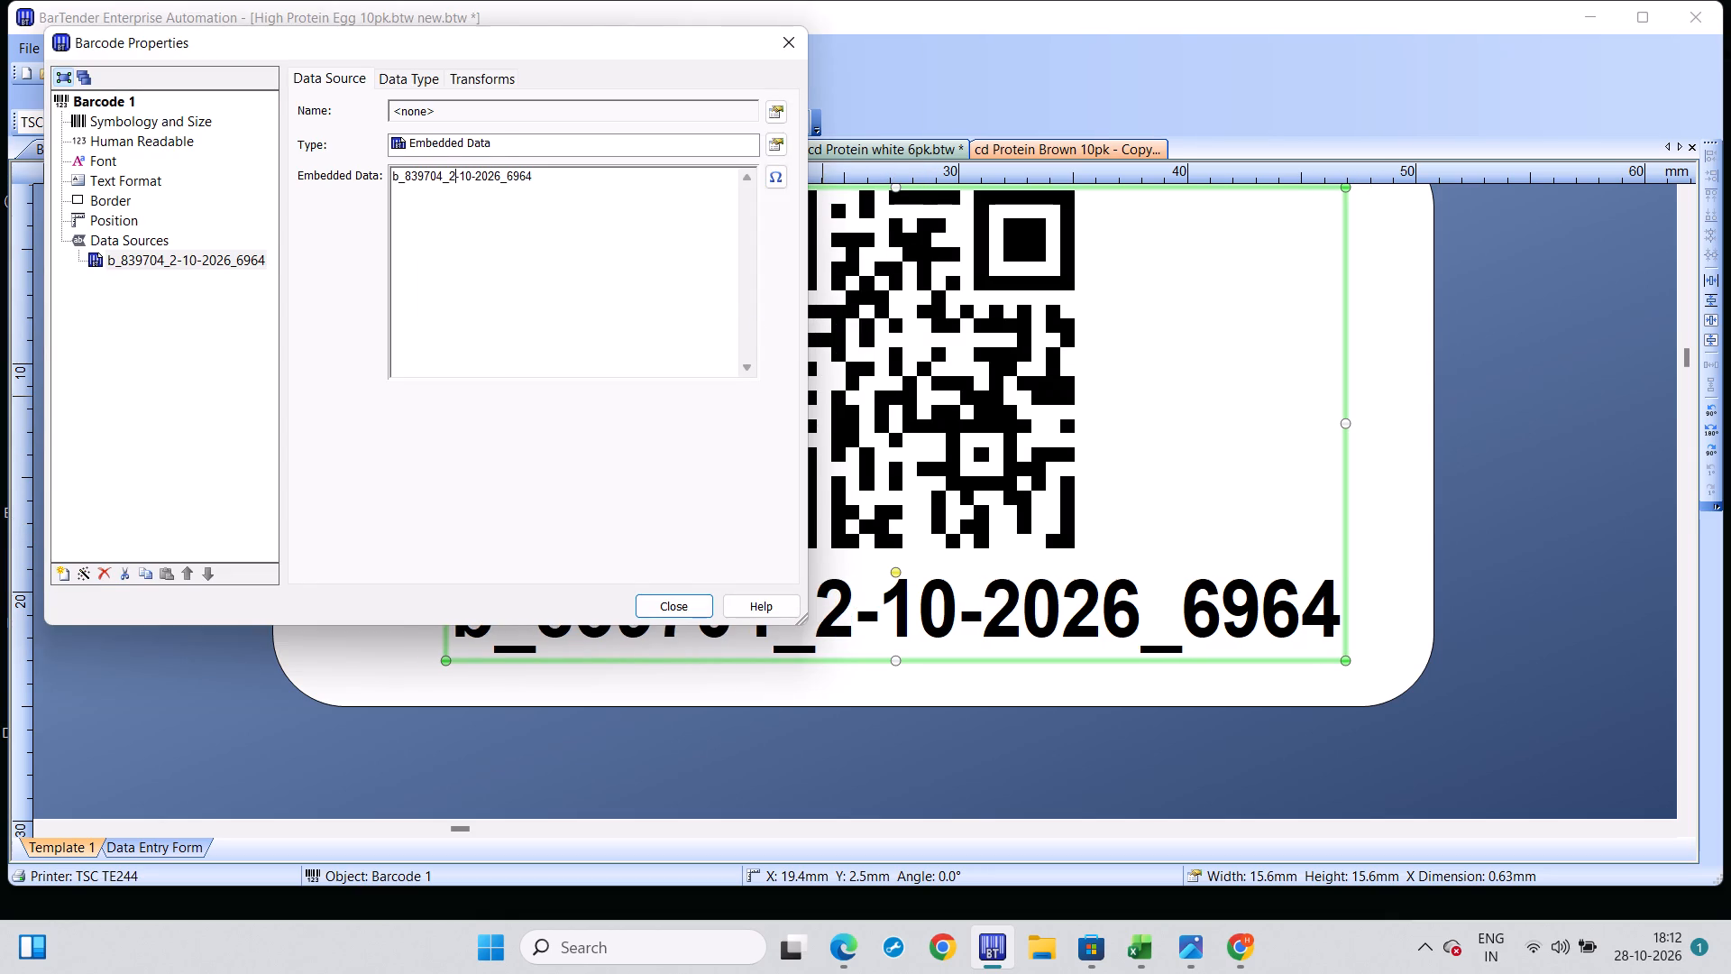
{"action": "key", "text": "9"}
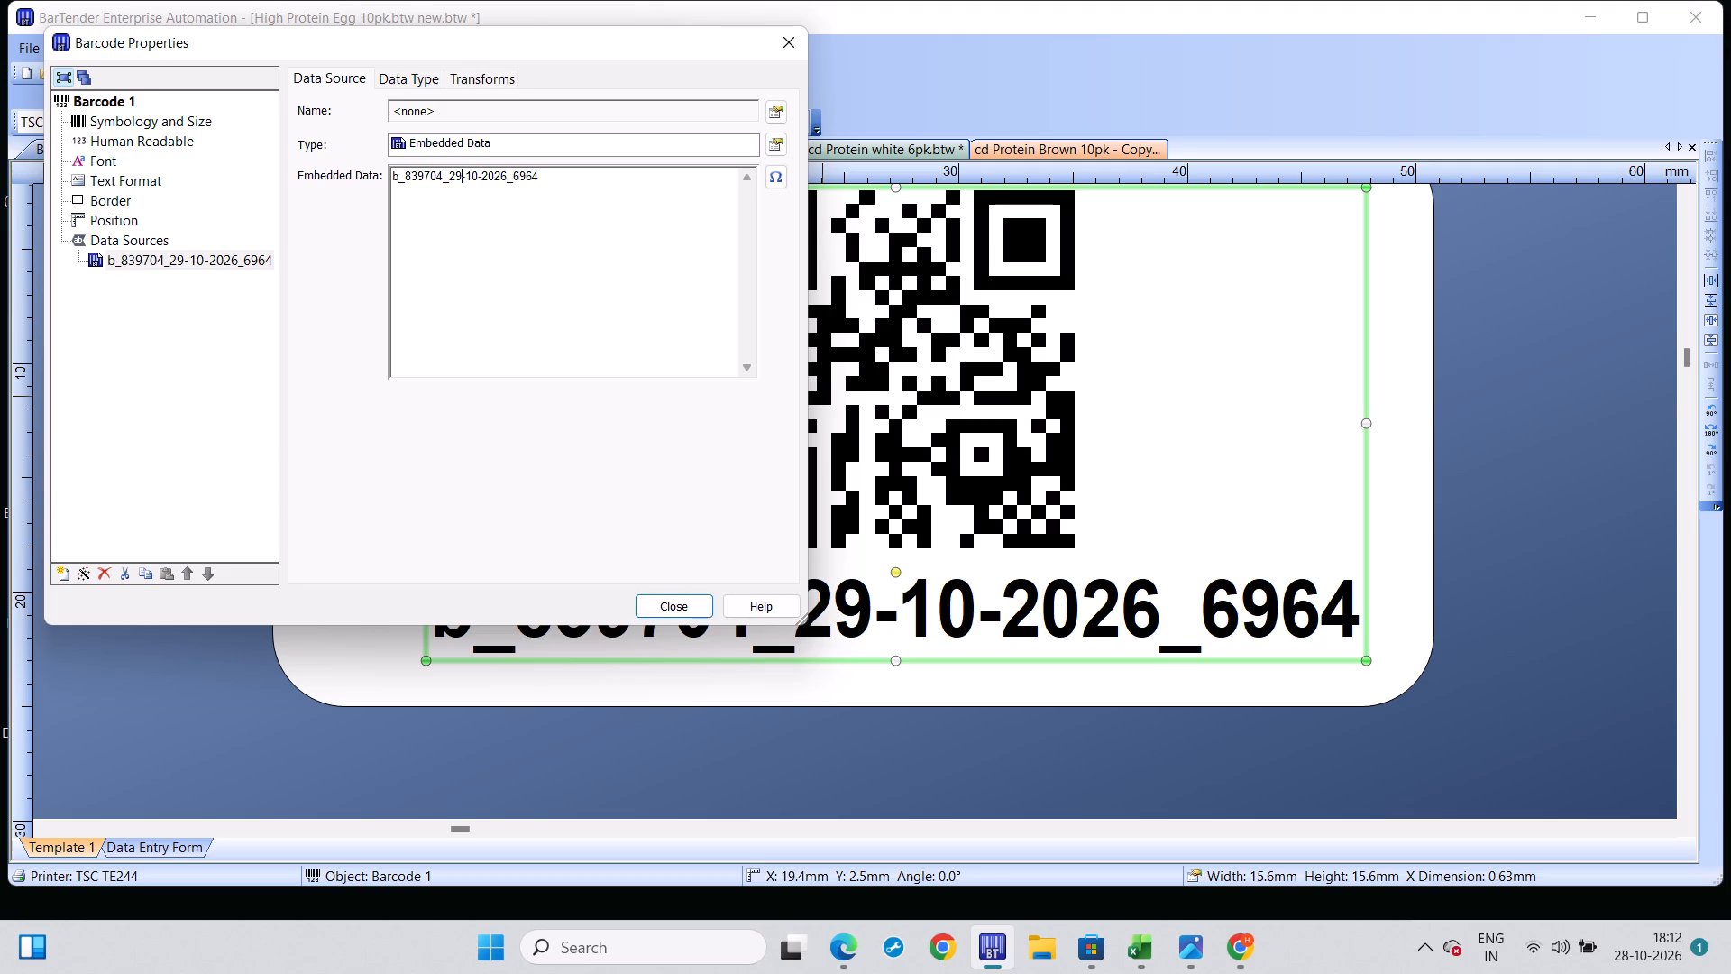
{"action": "left_click", "coordinate": [691, 609]}
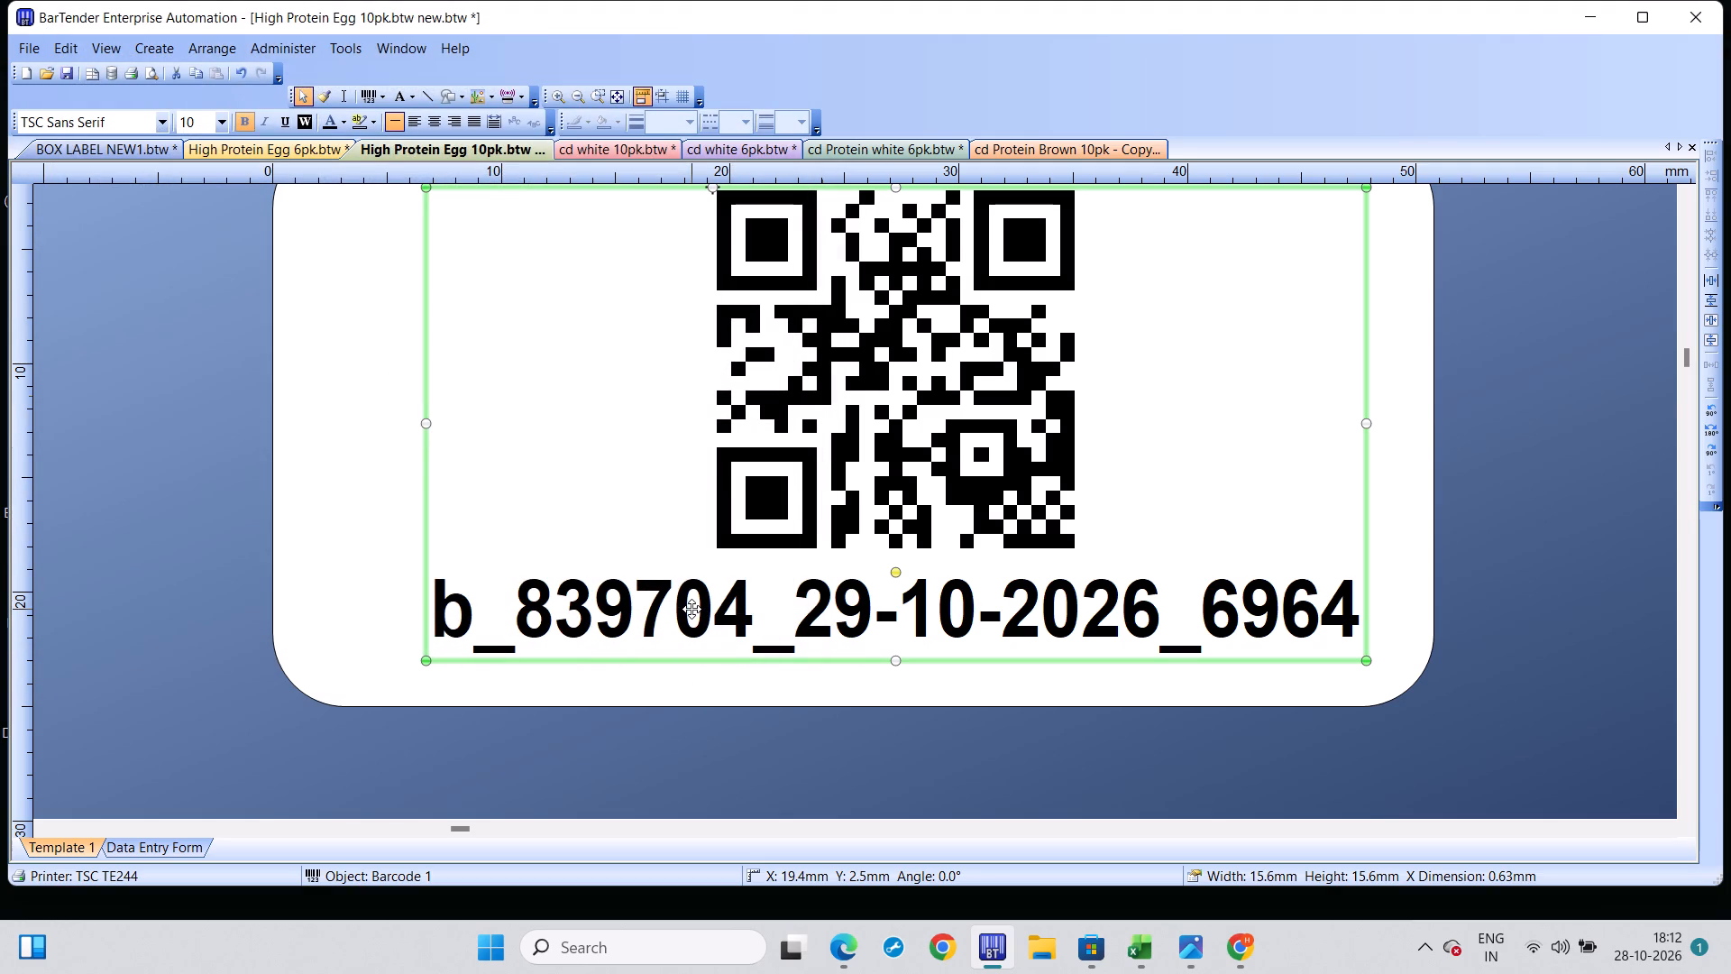
Print the High Protein Egg 10pk labels on the TSC TE244, keeping the preset serial number quantity and one copy each.
{"action": "key", "text": "ctrl+p"}
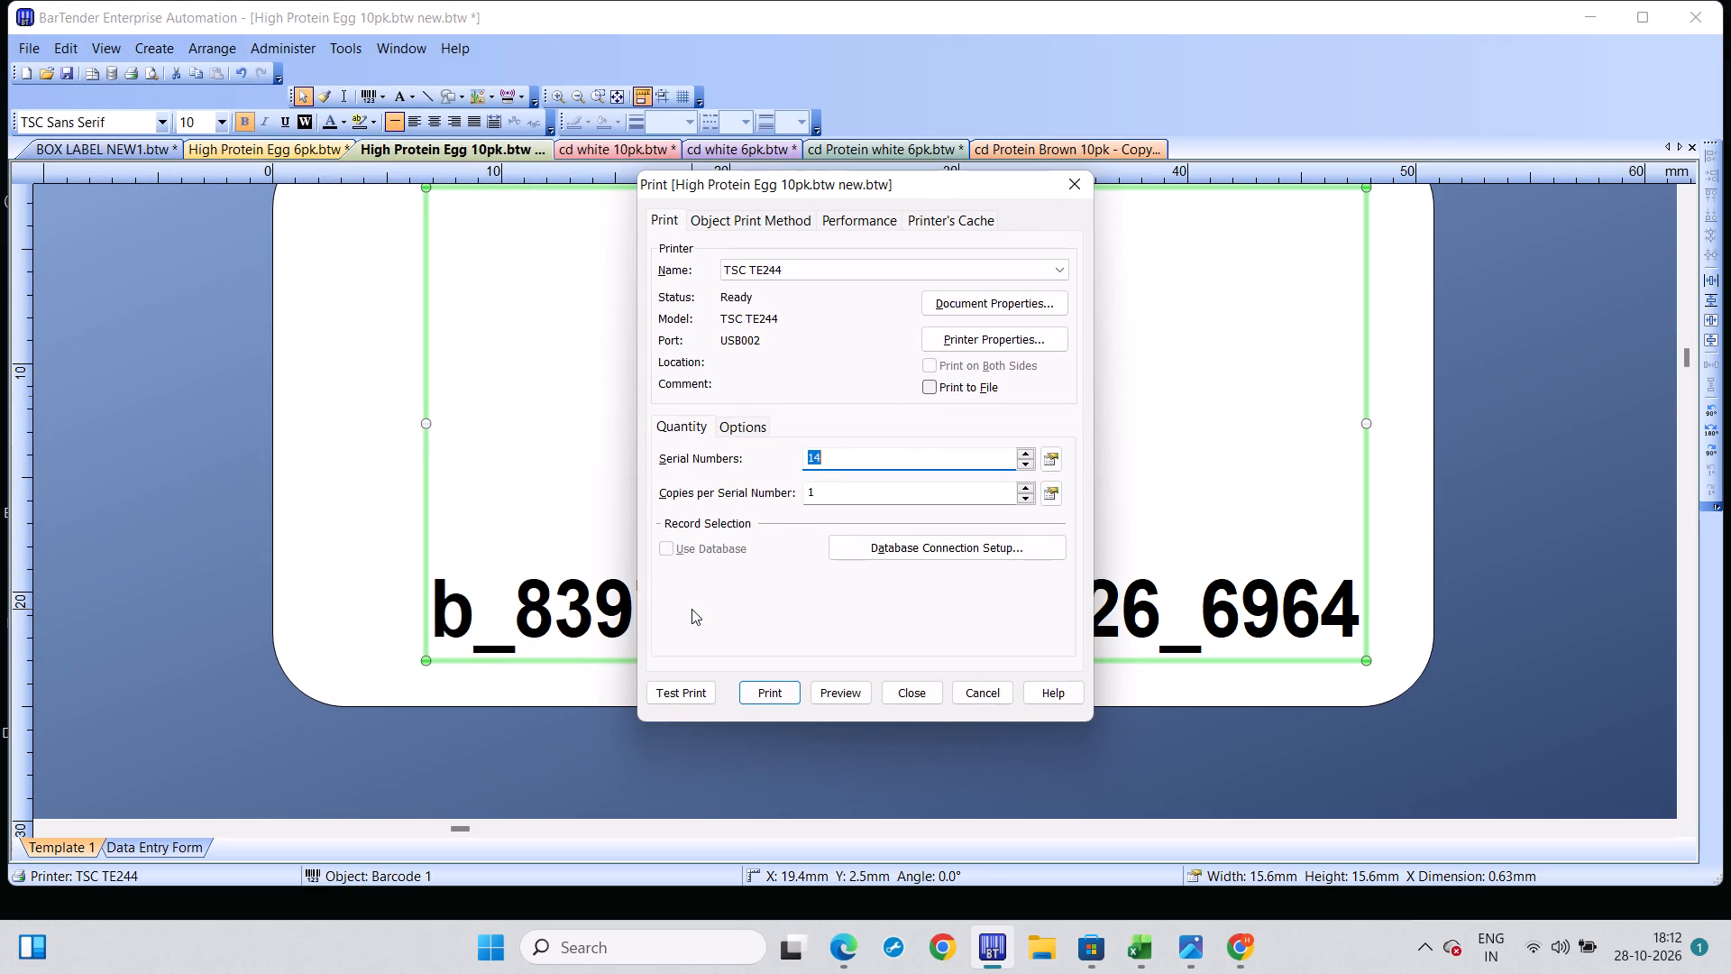
{"action": "left_click", "coordinate": [757, 689]}
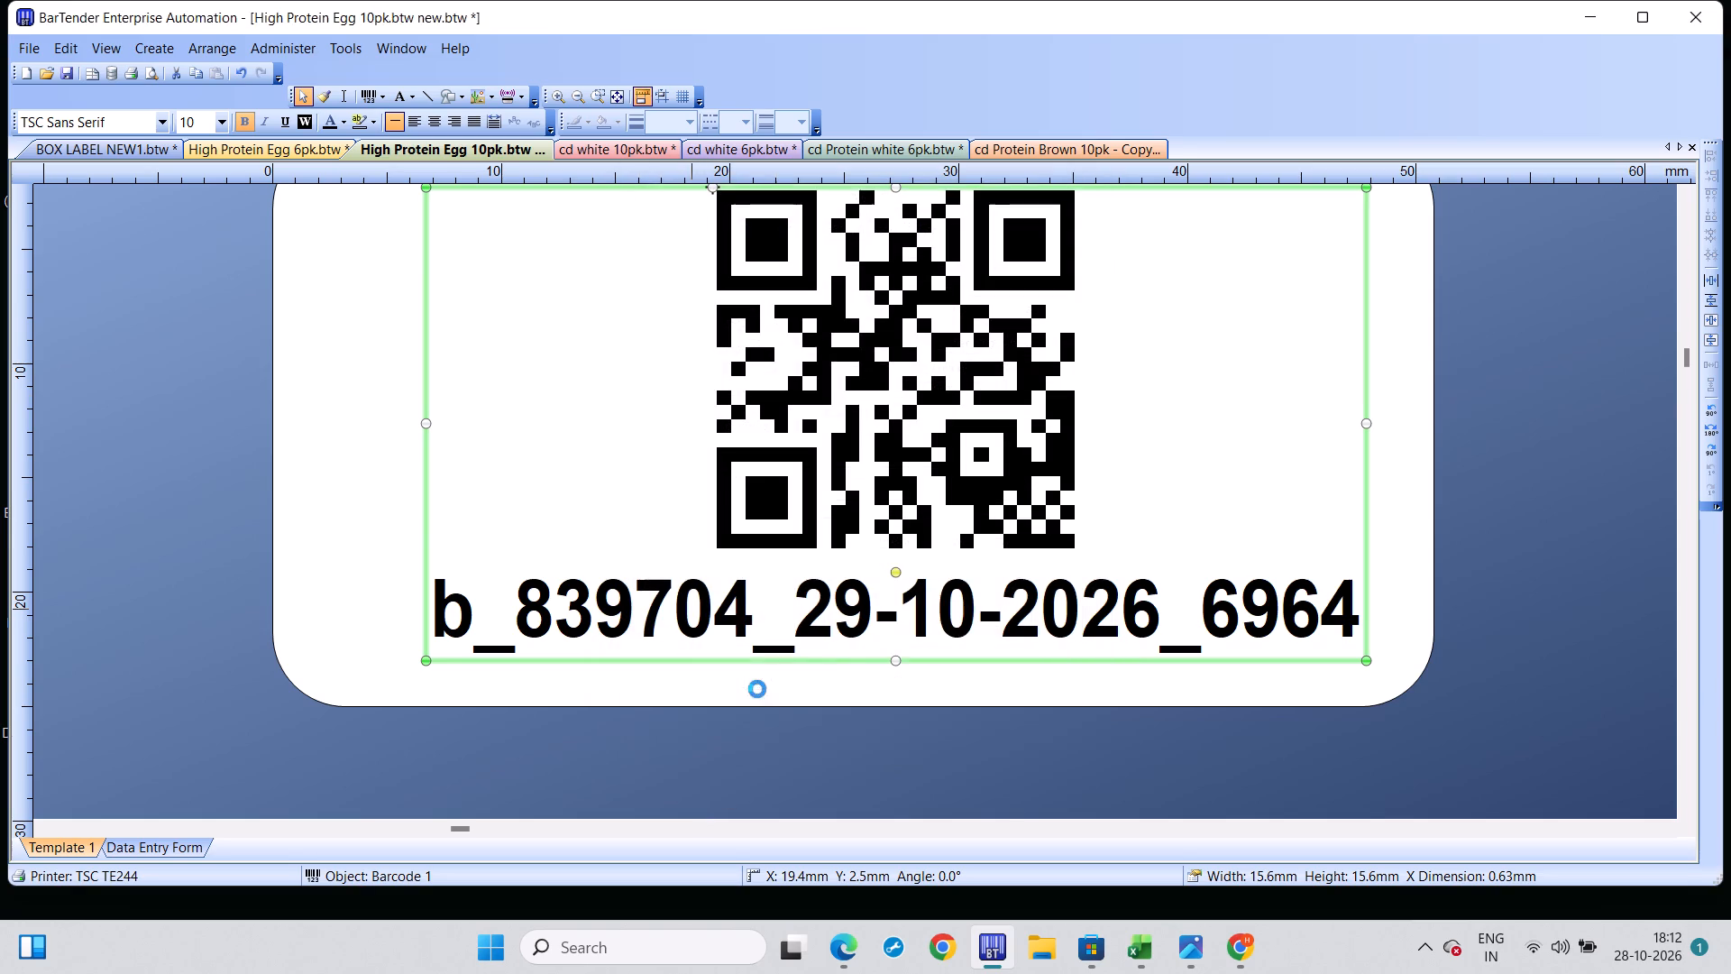
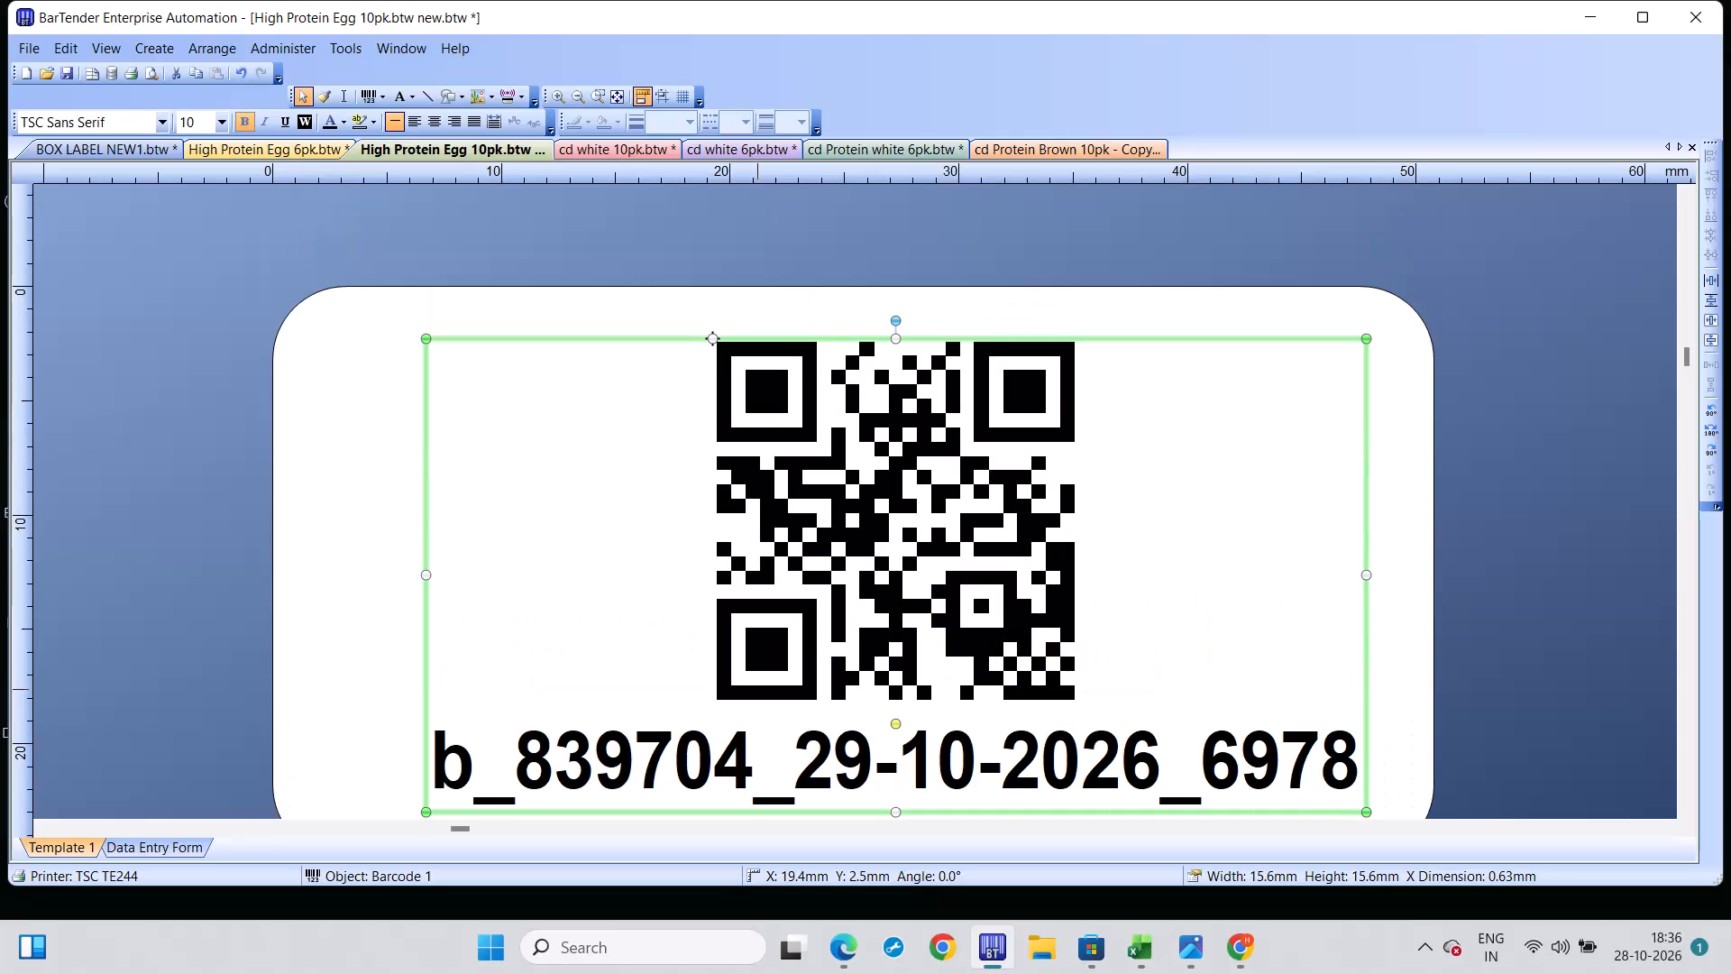
On the BOX LABEL NEW1 label, replace the FARM WHITE product name with PROTEIN MAX.
{"action": "left_click", "coordinate": [110, 150]}
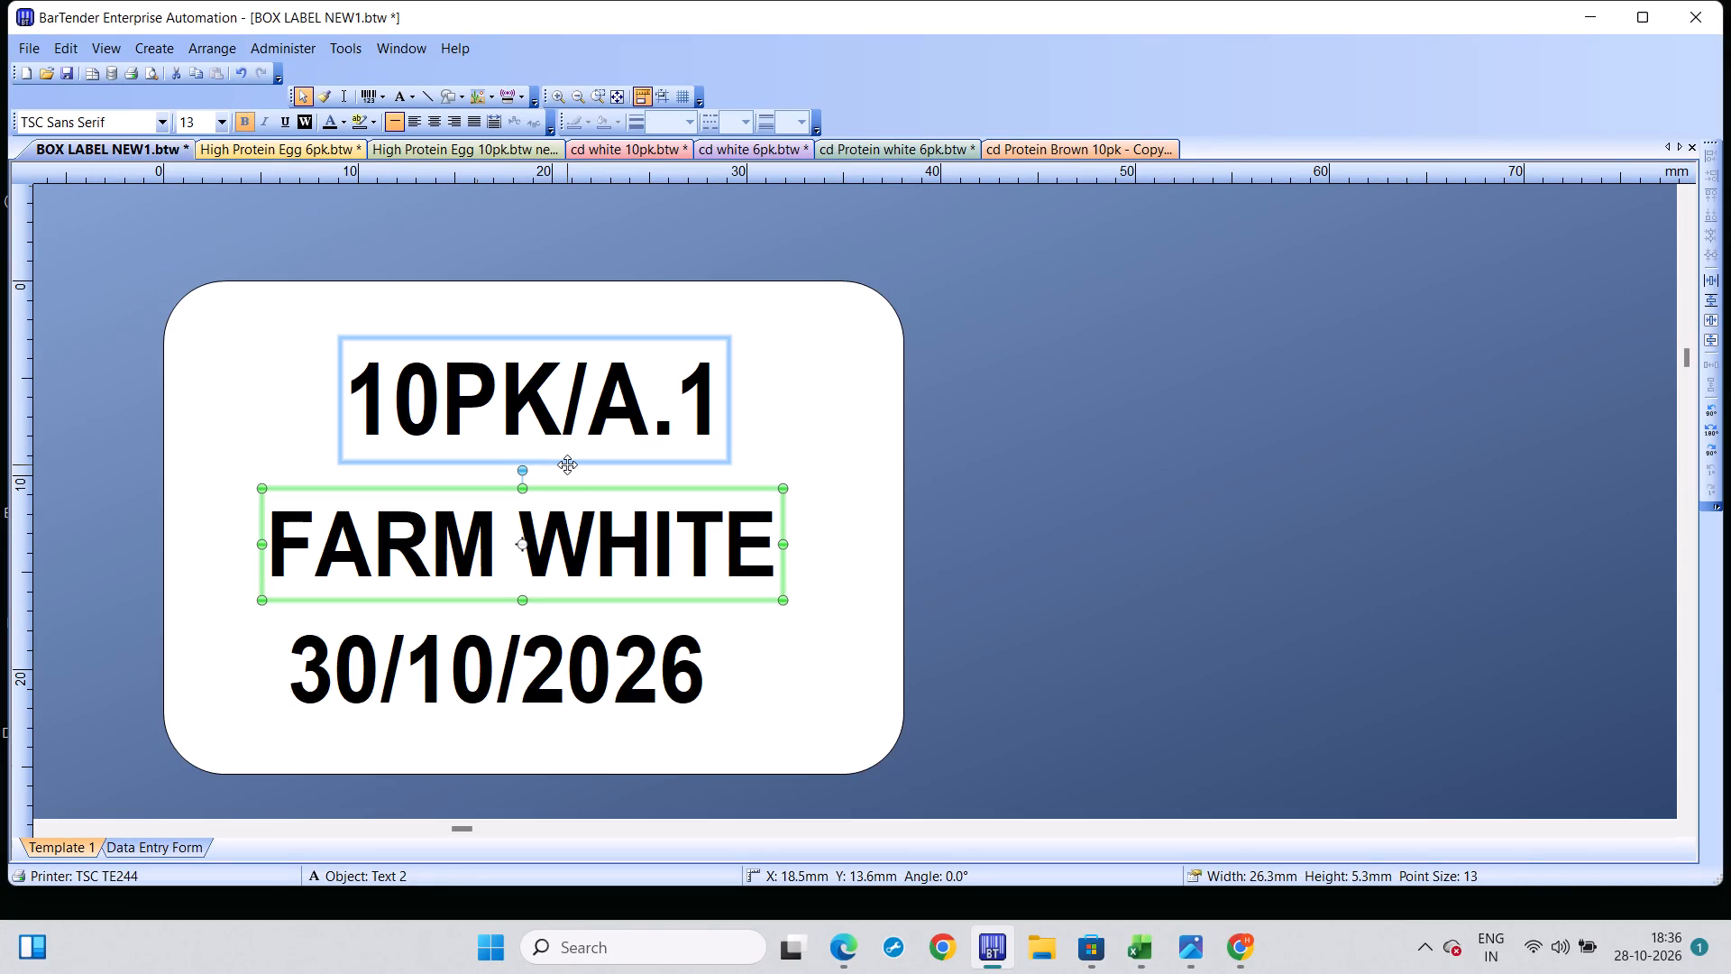
{"action": "left_click", "coordinate": [769, 533]}
{"action": "left_click", "coordinate": [646, 541]}
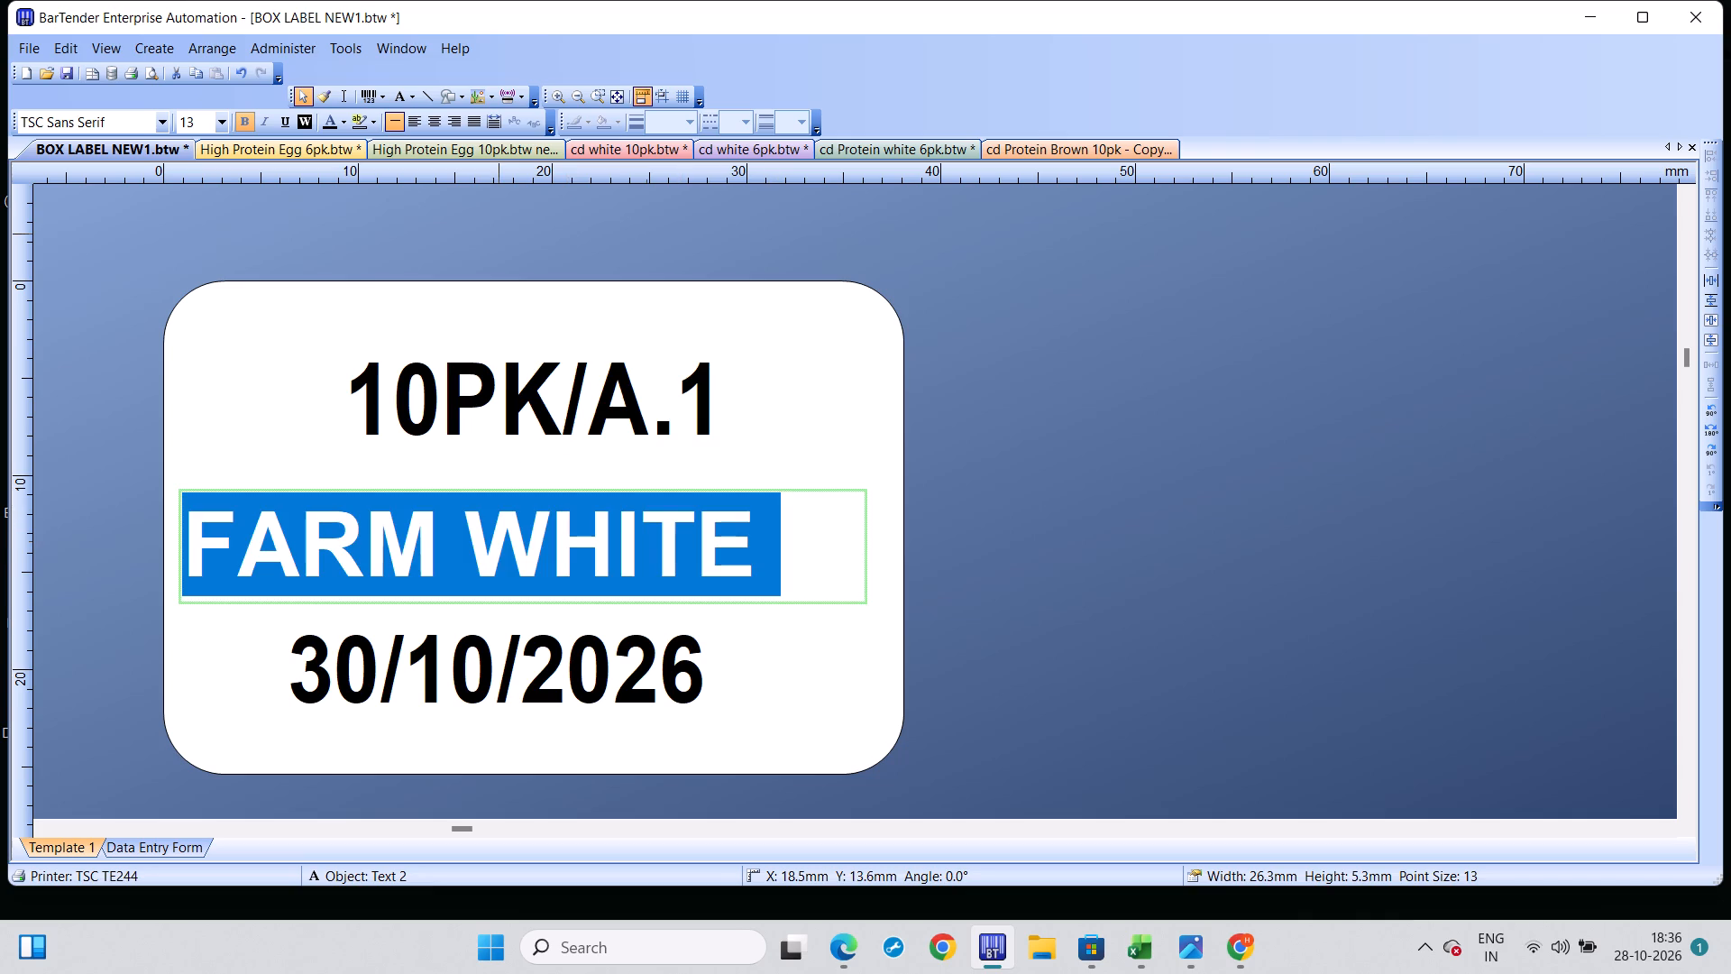
{"action": "left_click", "coordinate": [772, 559]}
{"action": "key", "text": "BackSpace"}
{"action": "key", "text": "BackSpace"}
{"action": "key", "text": "BackSpace"}
{"action": "key", "text": "BackSpace"}
{"action": "key", "text": "BackSpace"}
{"action": "key", "text": "BackSpace"}
{"action": "key", "text": "BackSpace"}
{"action": "key", "text": "BackSpace"}
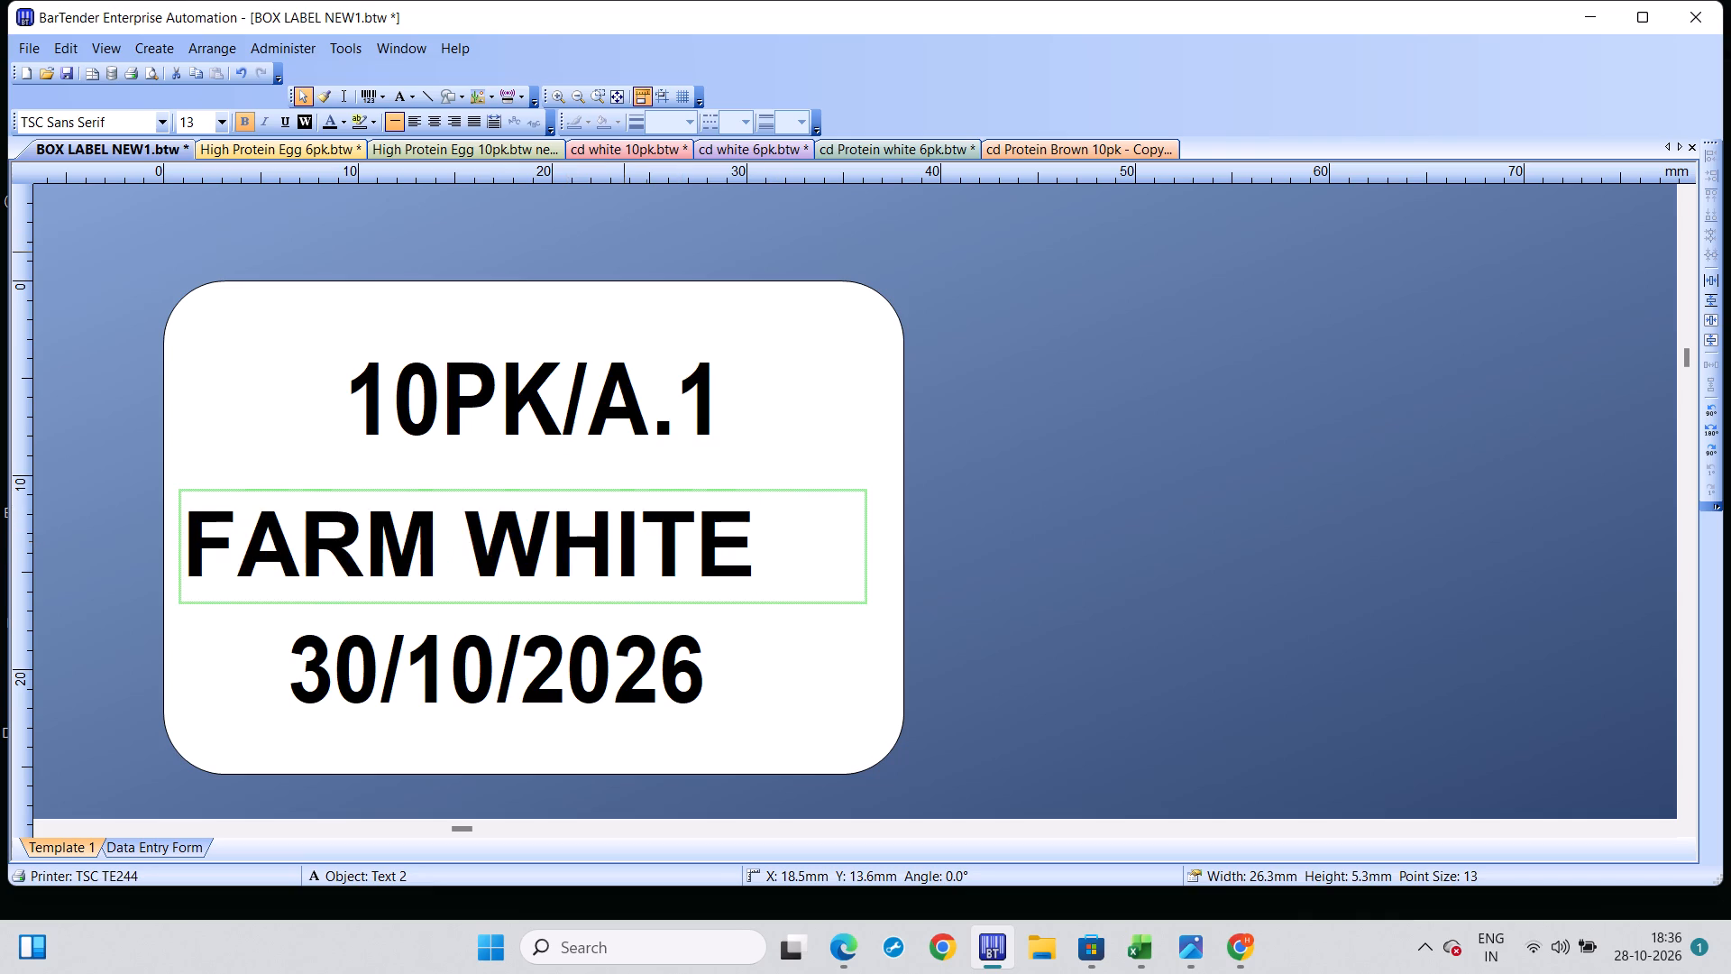
{"action": "key", "text": "BackSpace"}
{"action": "key", "text": "BackSpace"}
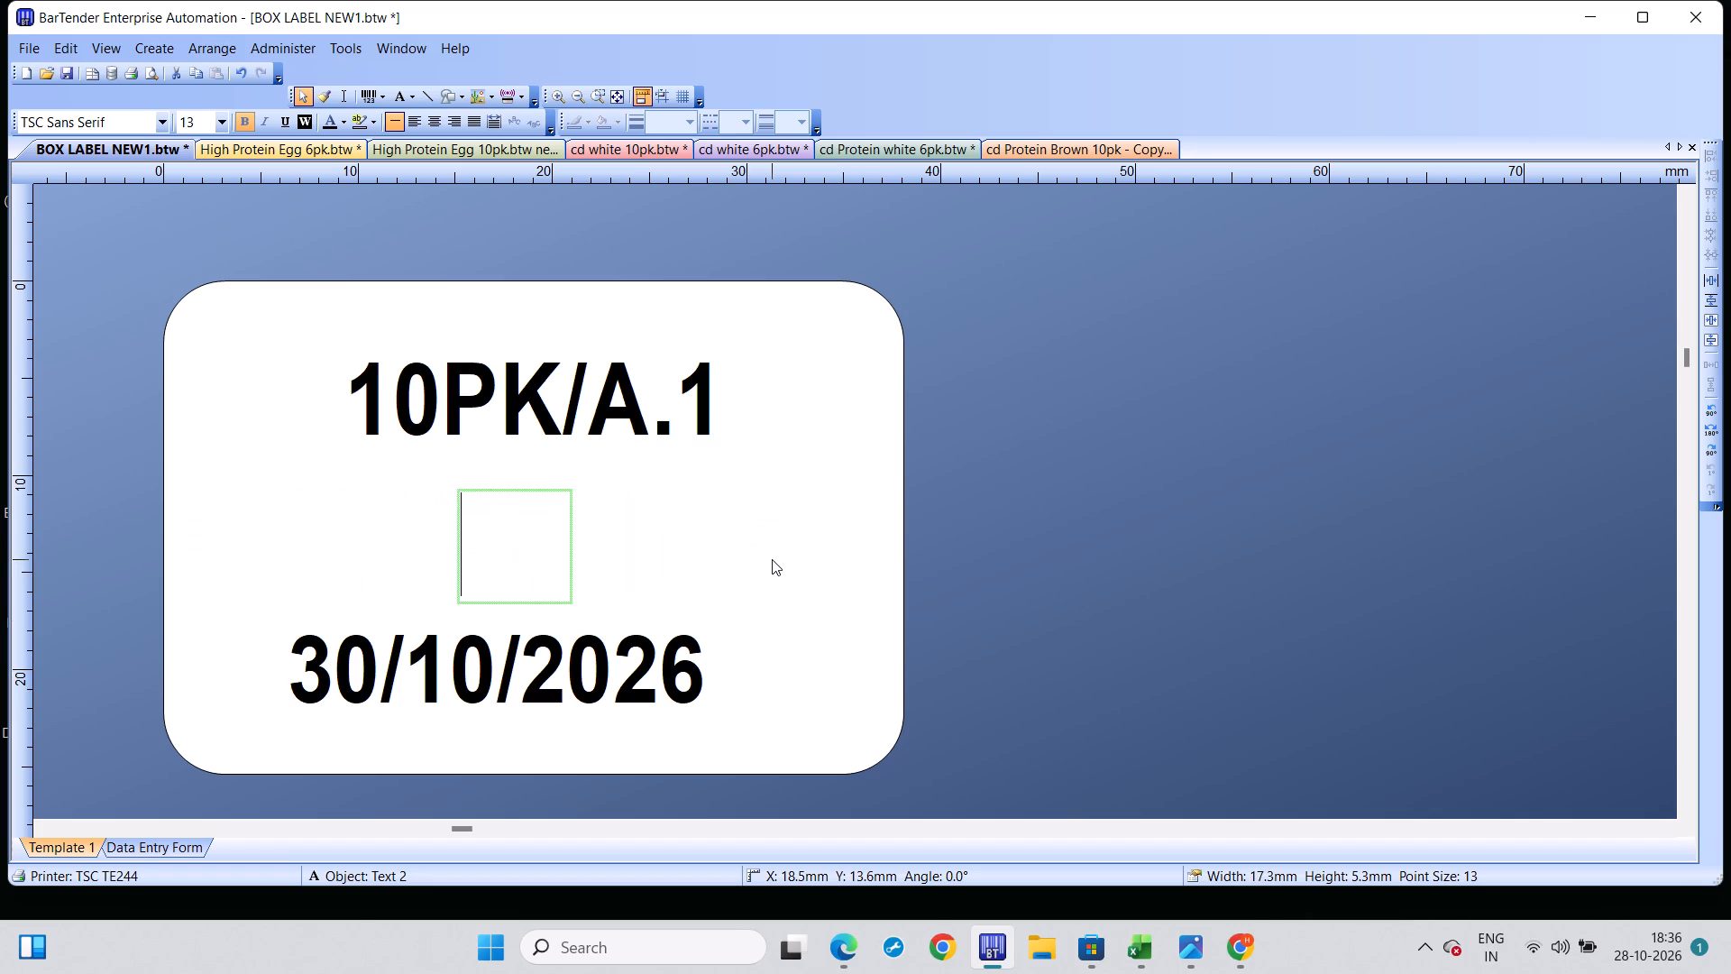
{"action": "key", "text": "p"}
{"action": "type", "text": "ROTE"}
{"action": "type", "text": "IN"}
{"action": "key", "text": "space"}
{"action": "type", "text": "MAX"}
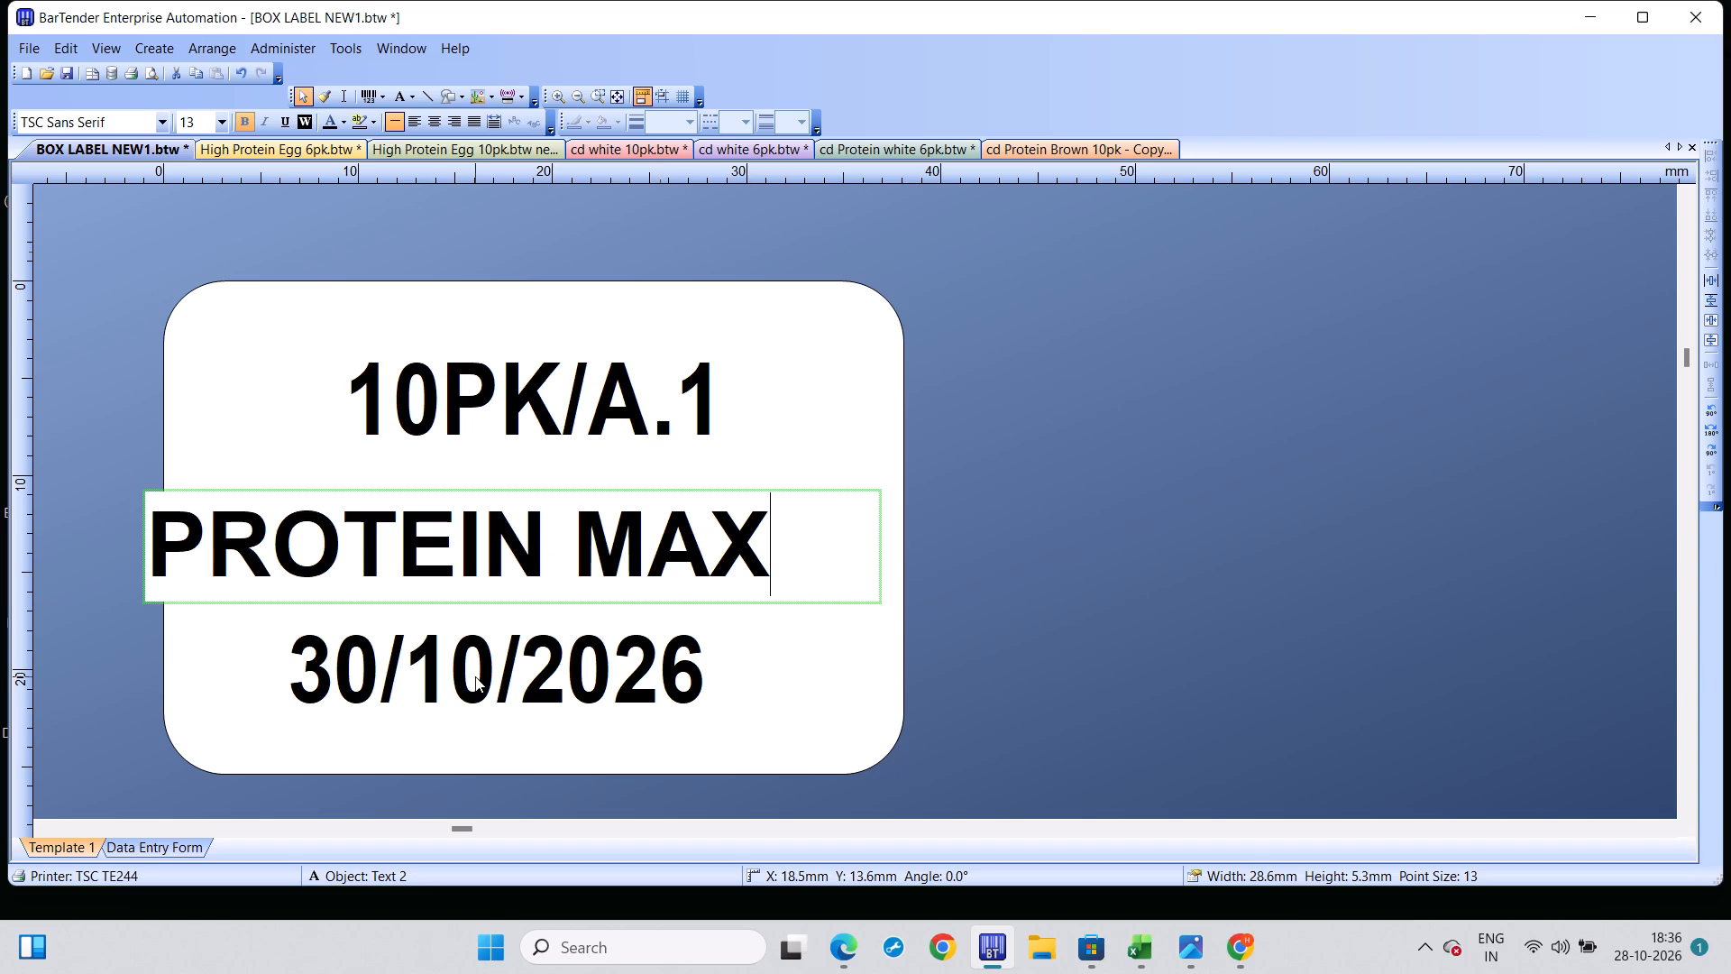
Change the date on the box label to 29/10/2026.
{"action": "left_click", "coordinate": [382, 656]}
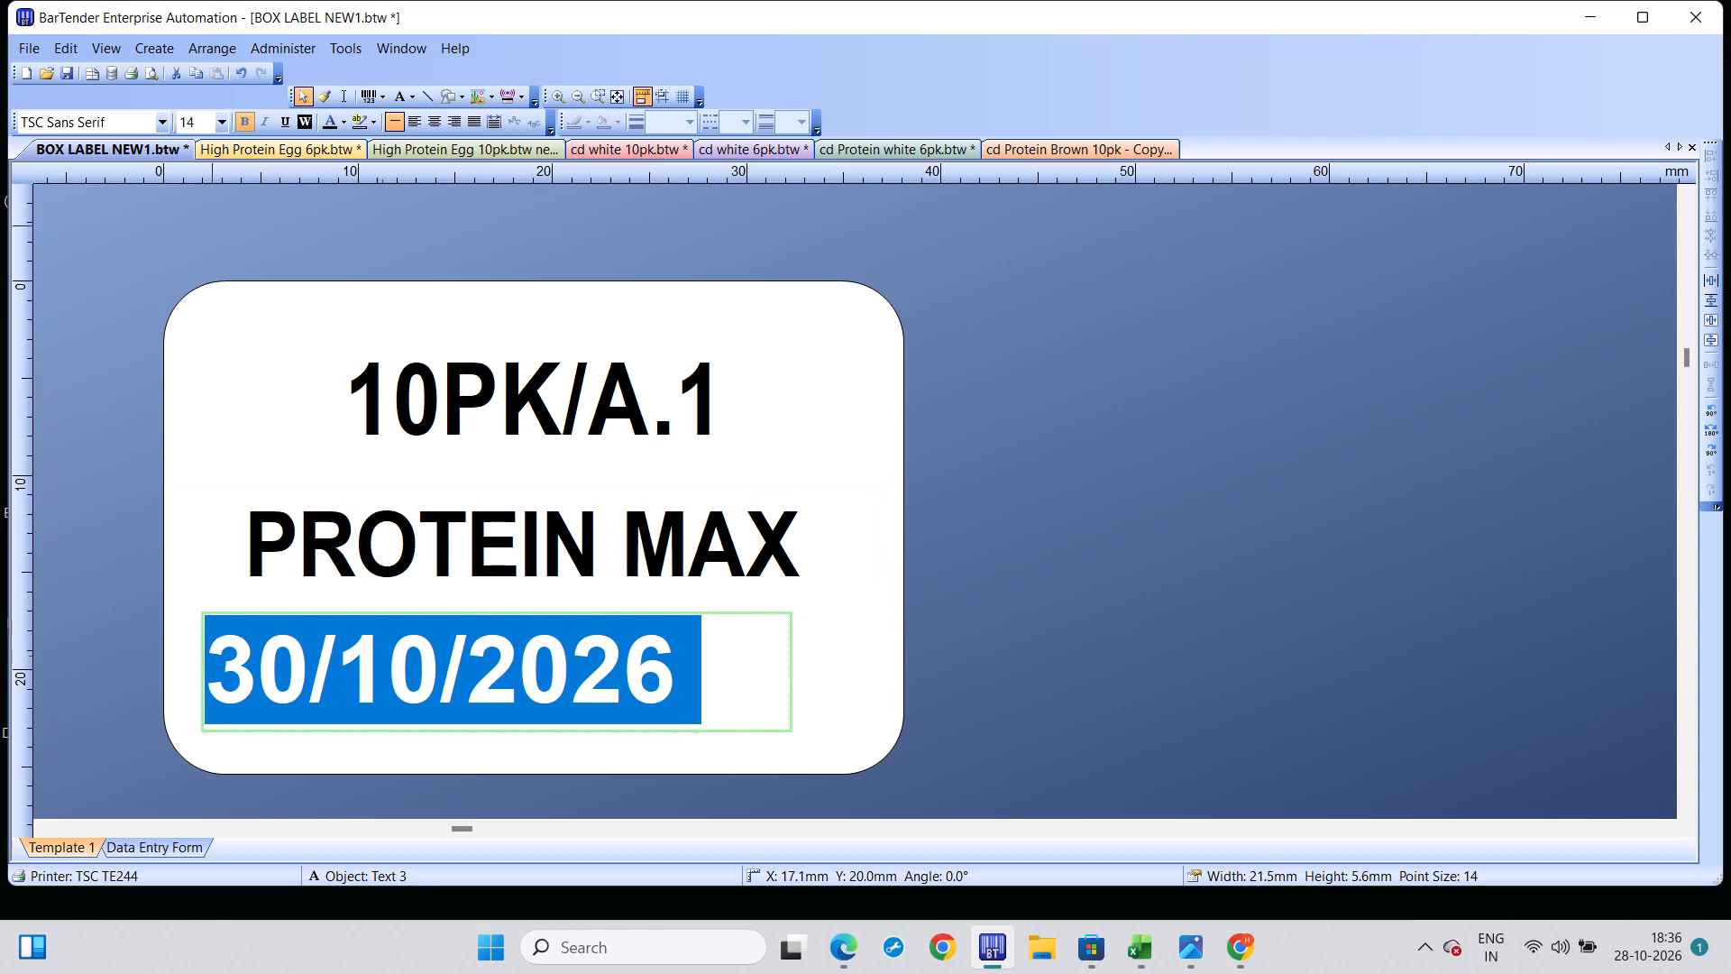
{"action": "left_click", "coordinate": [302, 657]}
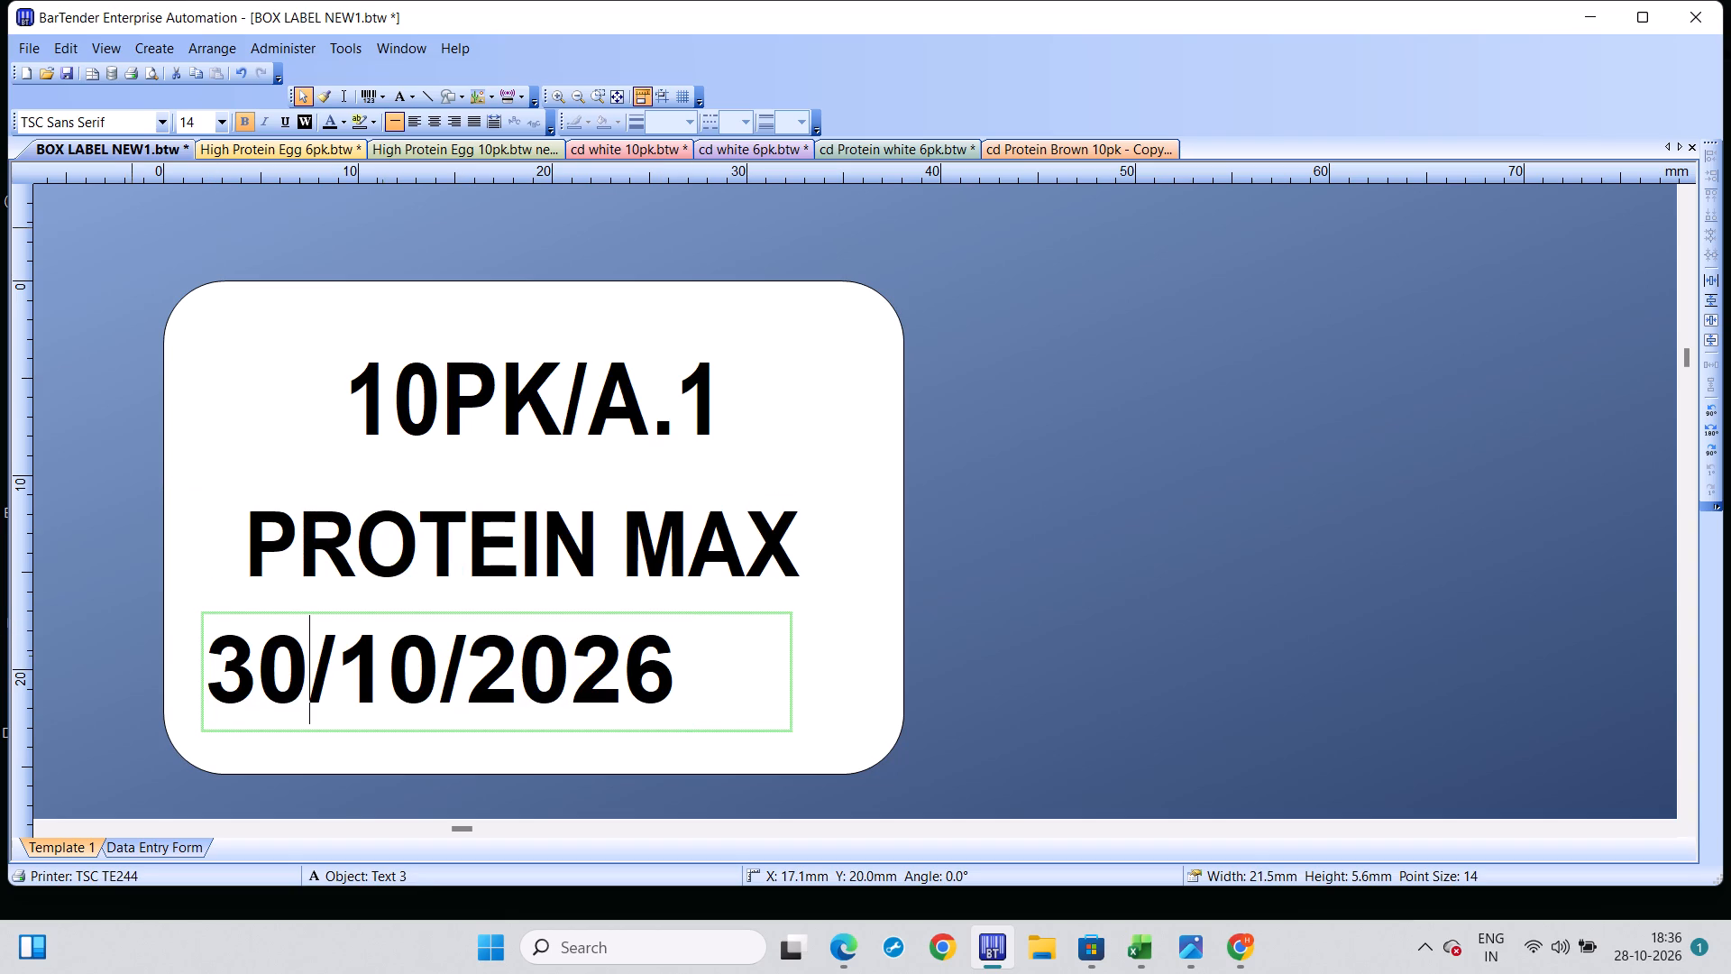
{"action": "key", "text": "BackSpace"}
{"action": "key", "text": "BackSpace"}
{"action": "type", "text": "29"}
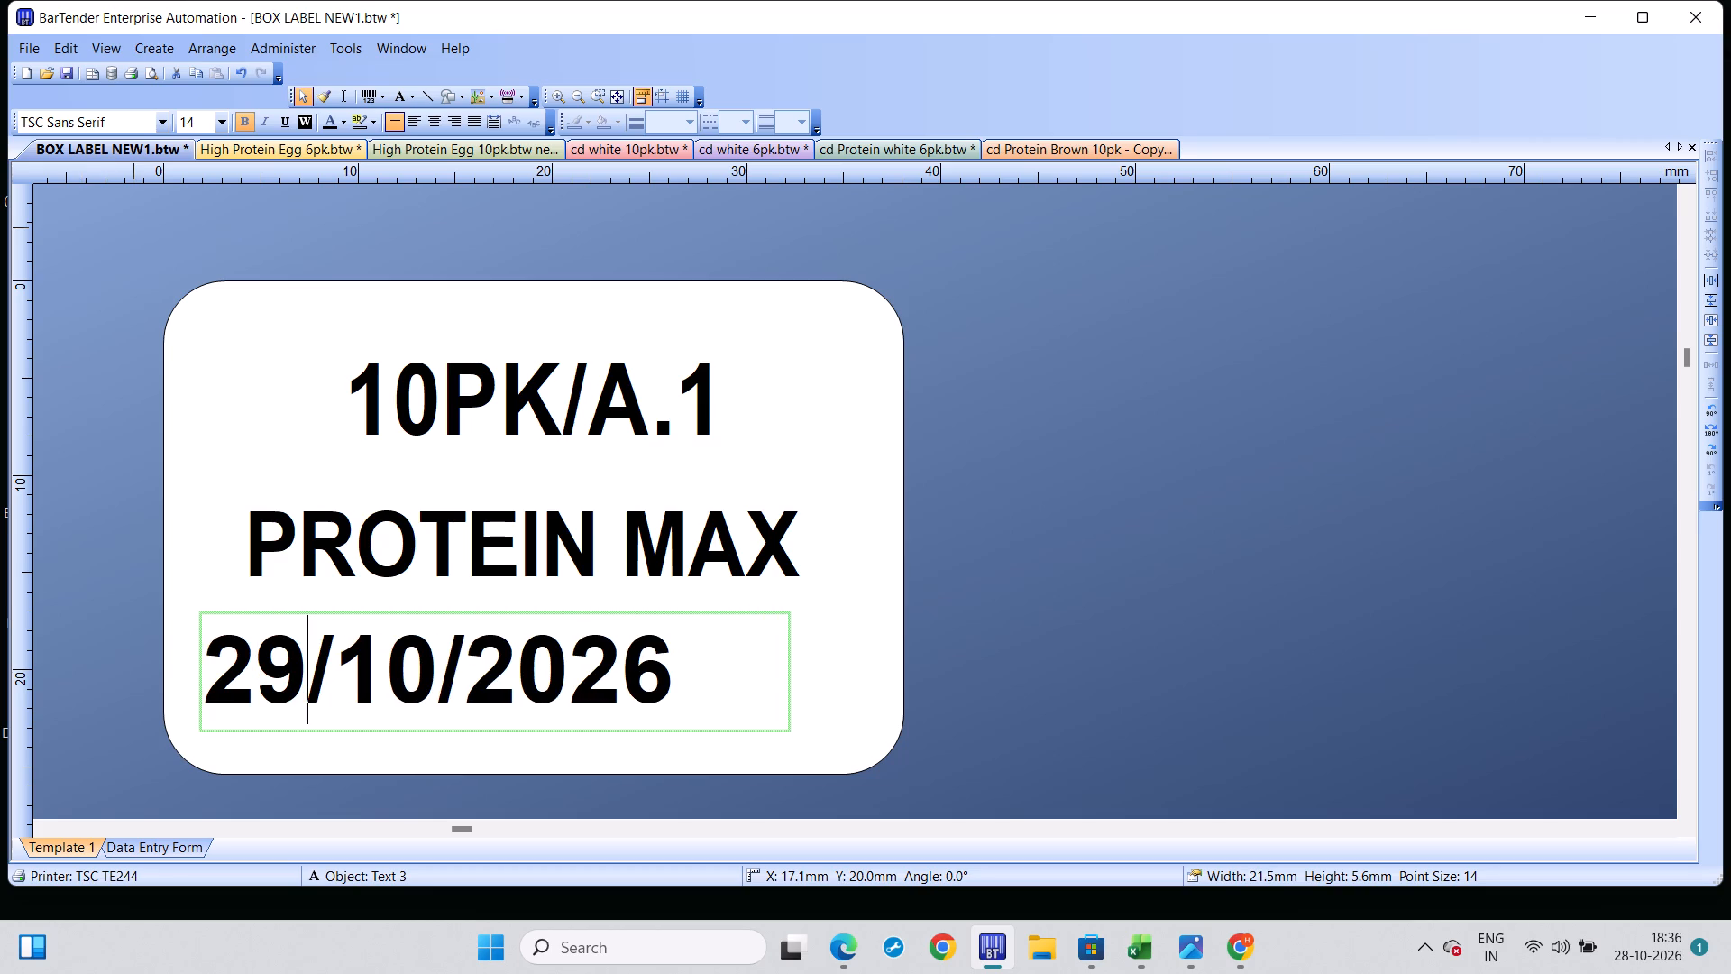
{"action": "left_click", "coordinate": [445, 398]}
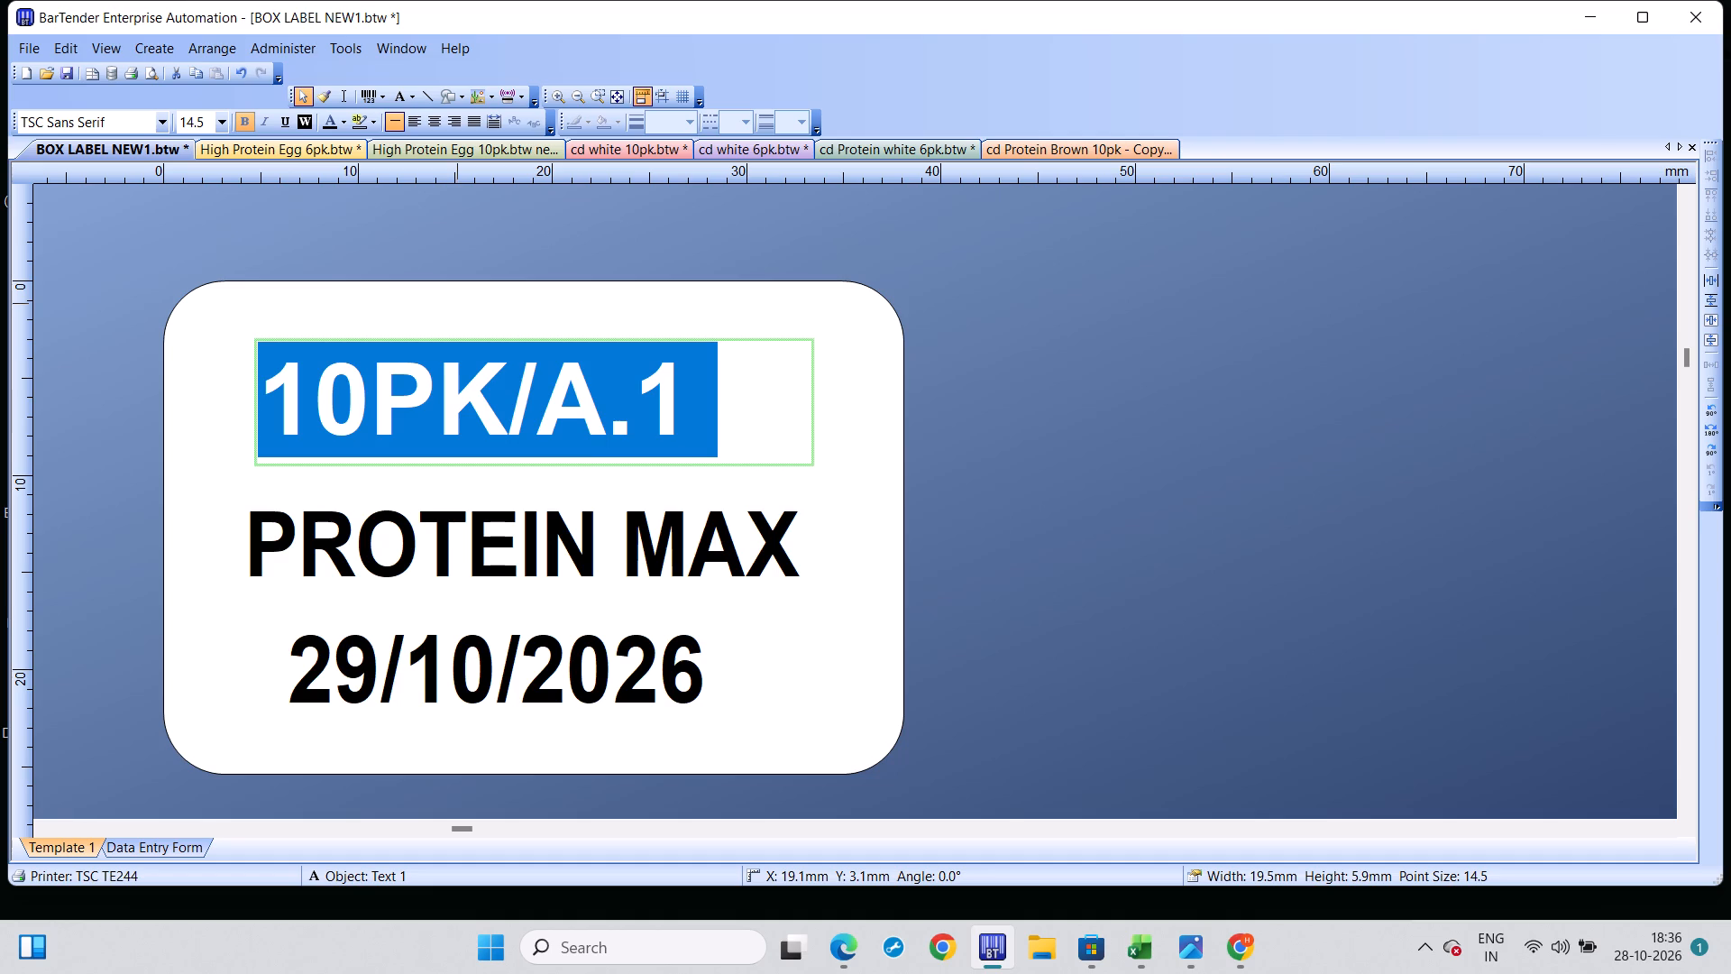
Print 10 copies of the PROTEIN MAX 10PK/A.1 box label on the TSC TE244.
{"action": "key", "text": "ctrl+p"}
{"action": "type", "text": "10"}
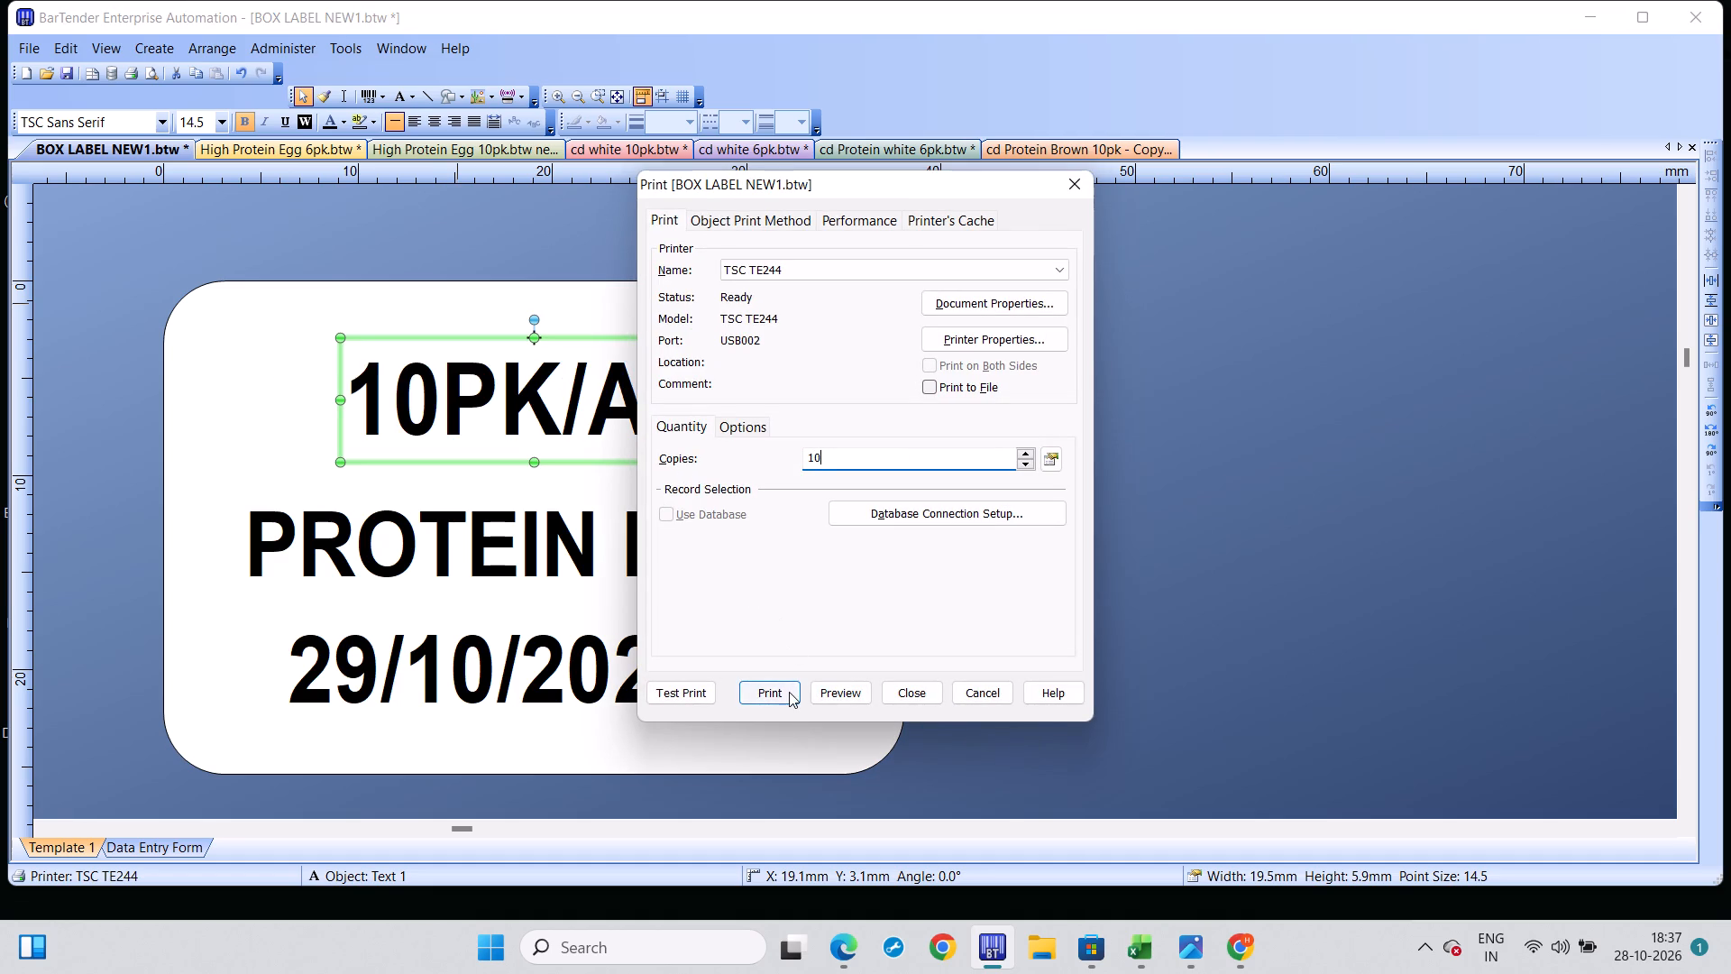
Send 10 copies of the PROTEIN MAX 10PK/A.1 box label dated 29/10/2026 to the TSC TE244.
{"action": "left_click", "coordinate": [789, 692]}
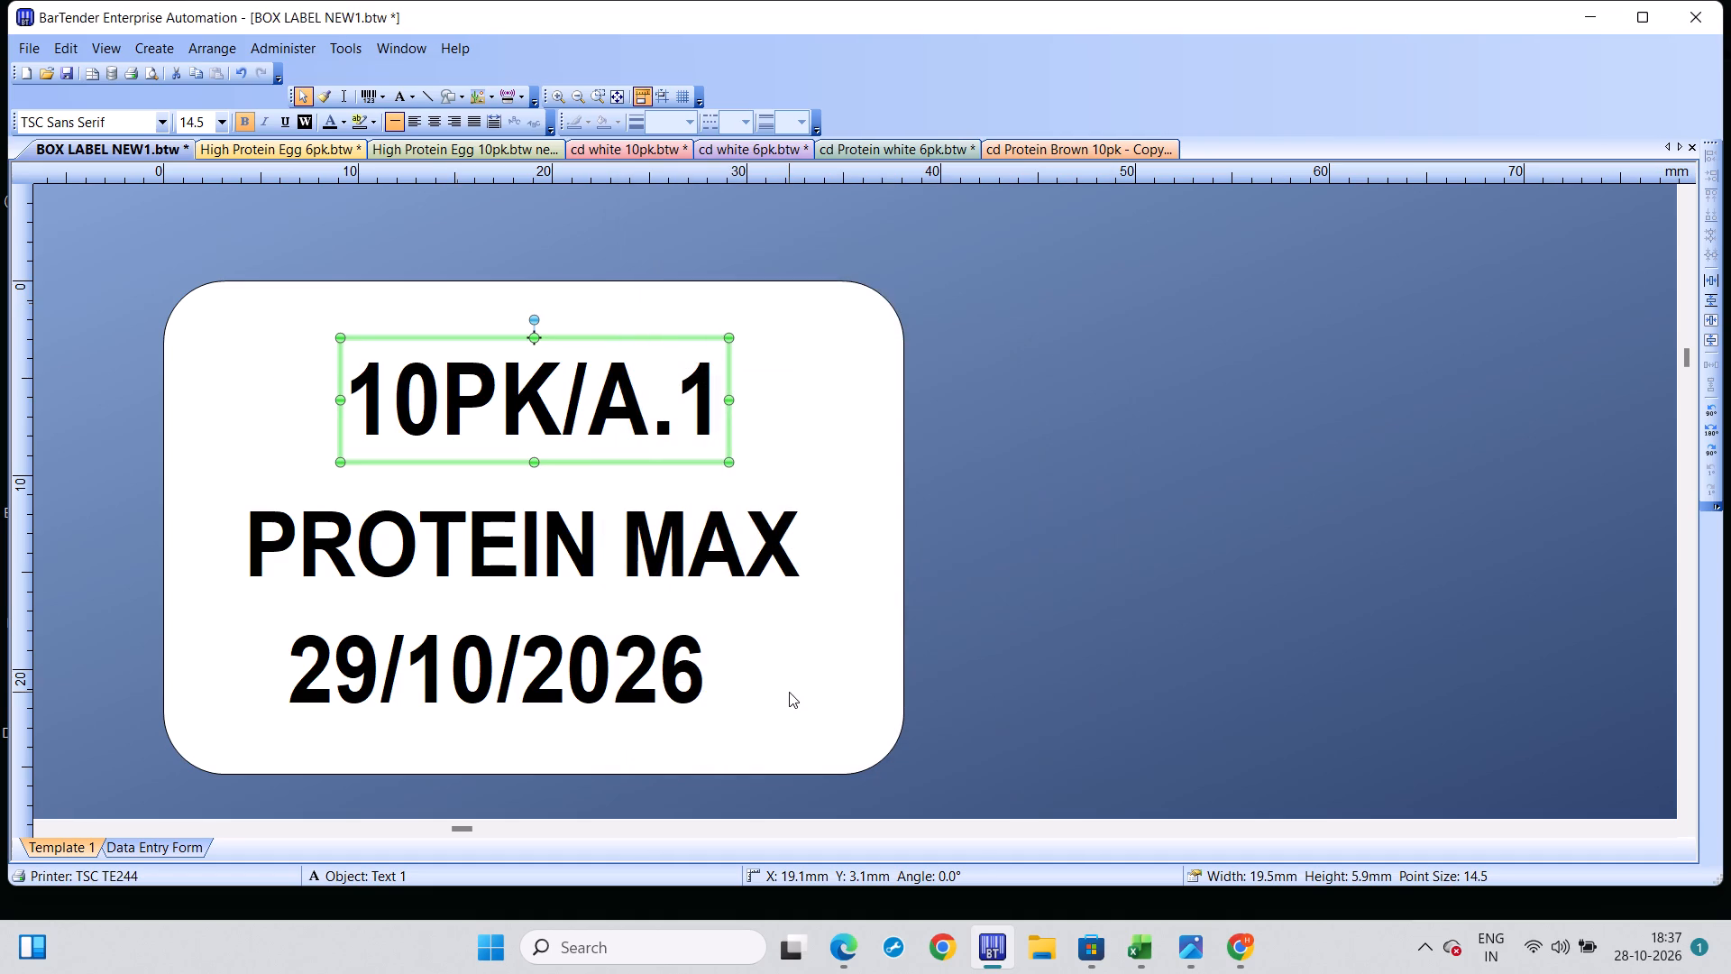